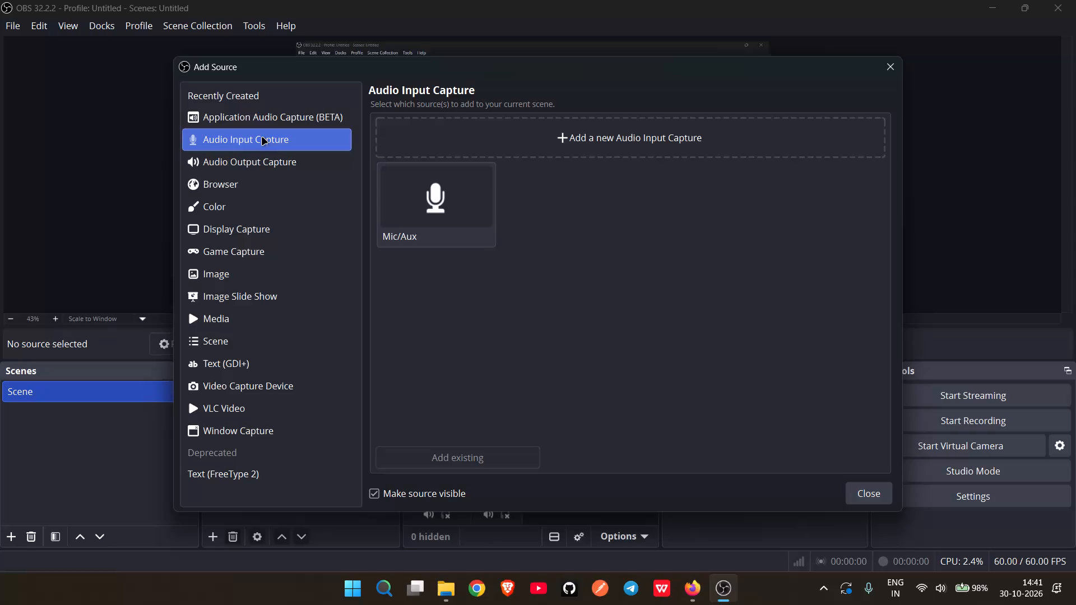
Add a new Audio Input Capture source to the scene, leaving its device on Default.
left_click(478, 148)
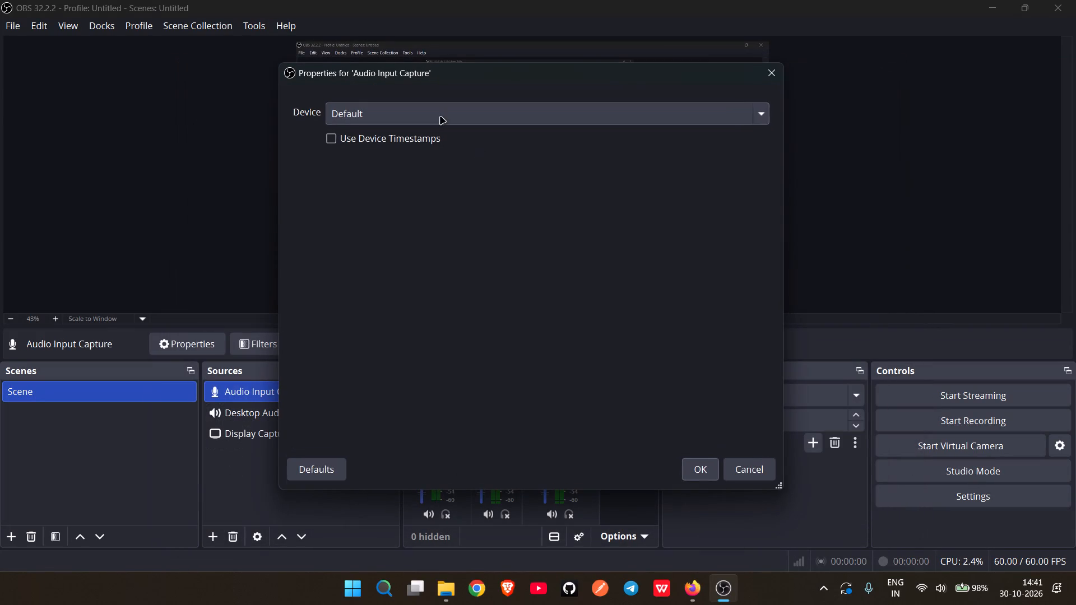
left_click(437, 113)
left_click(437, 113)
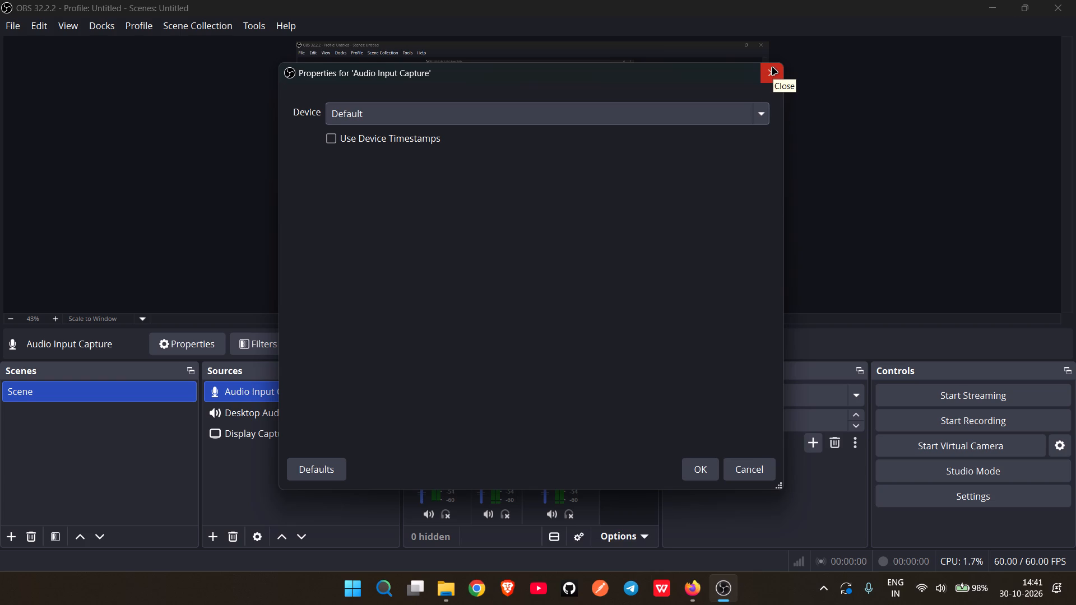
left_click(772, 68)
Set the Audio Input Capture source's device to Microphone Array (Intel Smart Sound Technology for Digital Microphones).
left_click(331, 401)
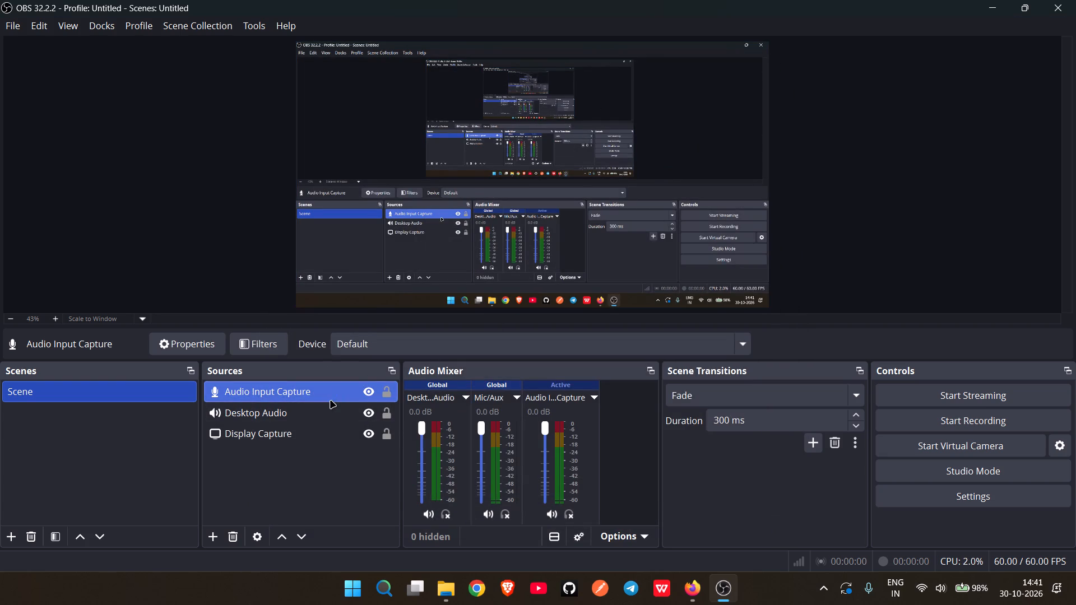
left_click(403, 351)
left_click(410, 392)
left_click(540, 344)
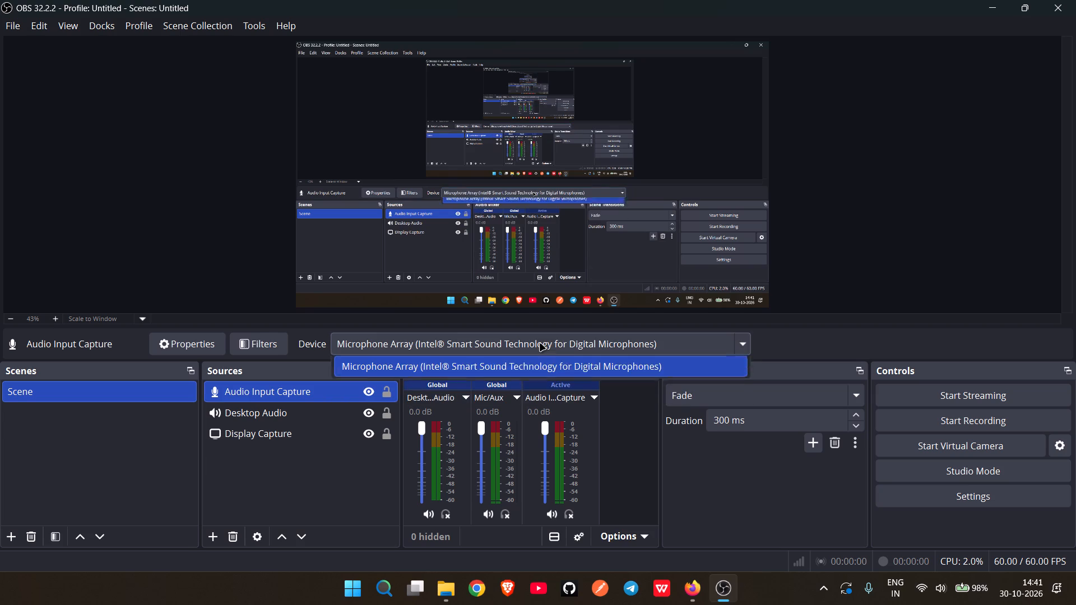
left_click(864, 317)
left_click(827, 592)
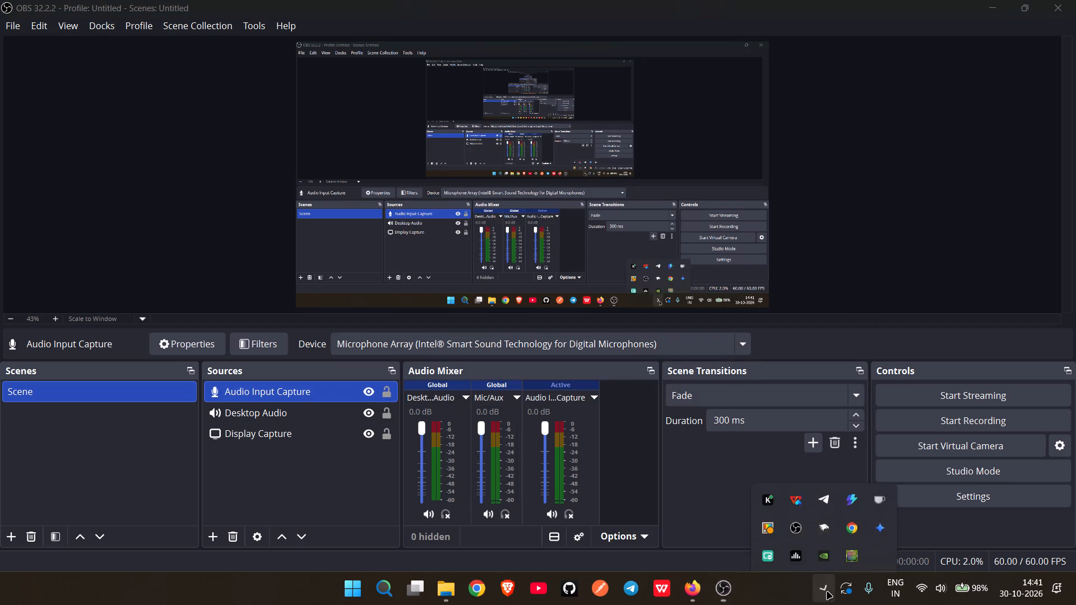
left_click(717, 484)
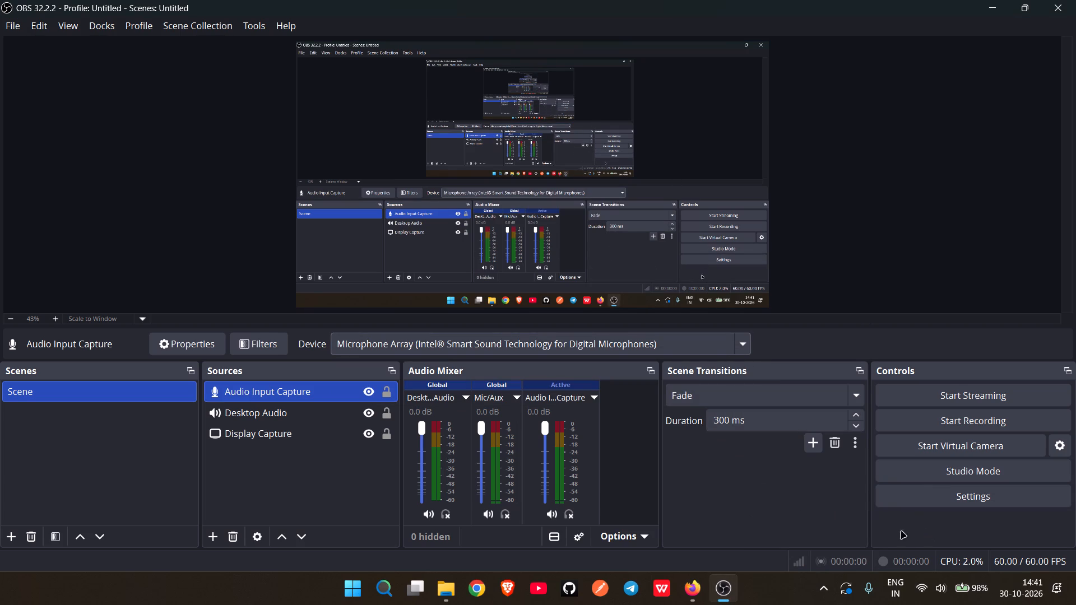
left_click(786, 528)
Check the start, stop, pause and unpause recording hotkeys in the settings without changing them.
left_click(965, 505)
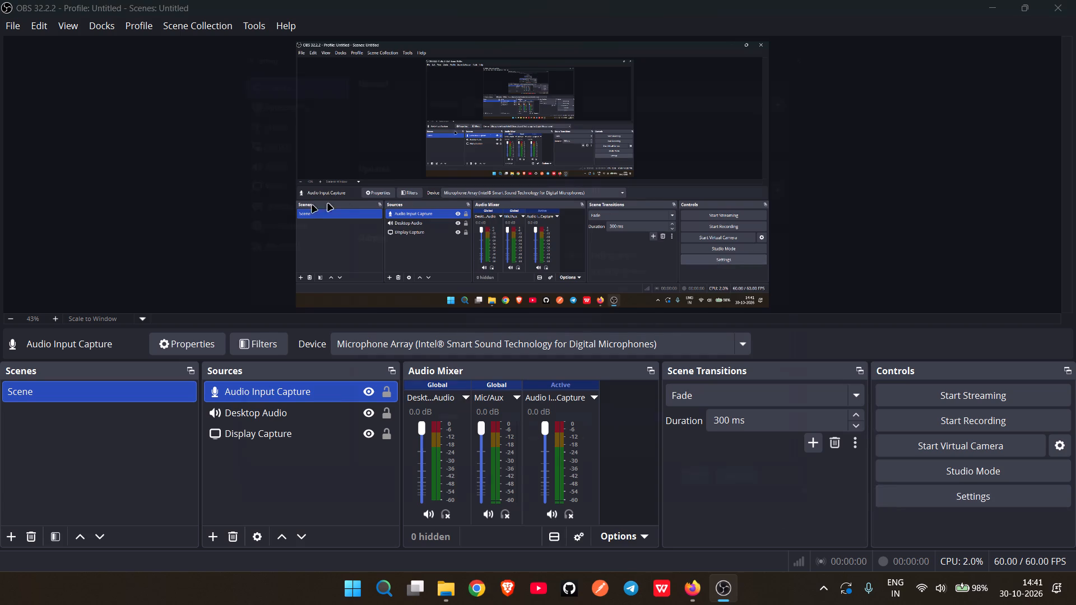
left_click(251, 194)
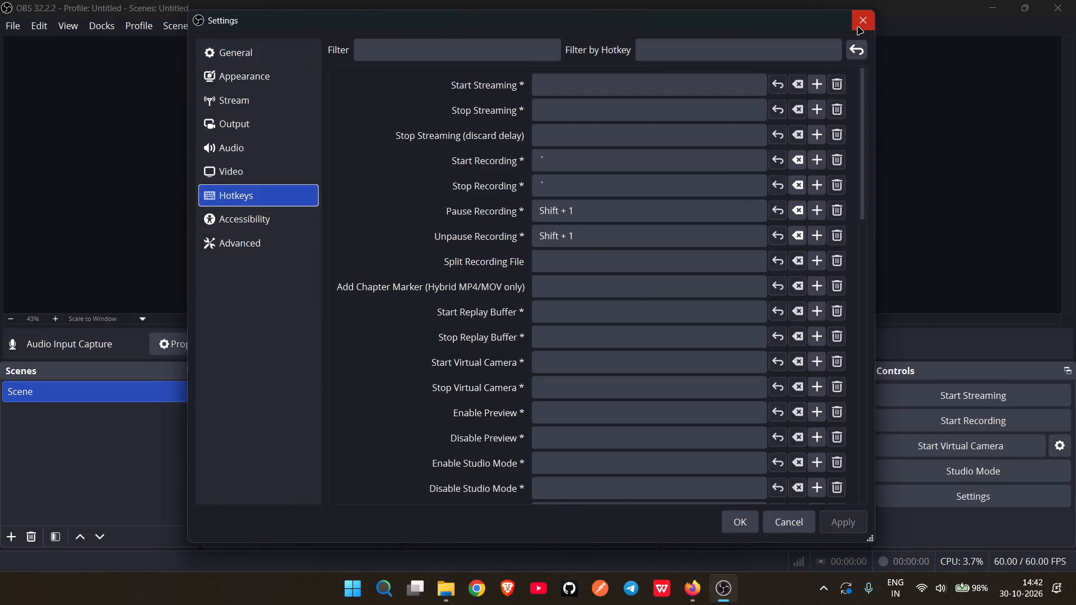
left_click(858, 27)
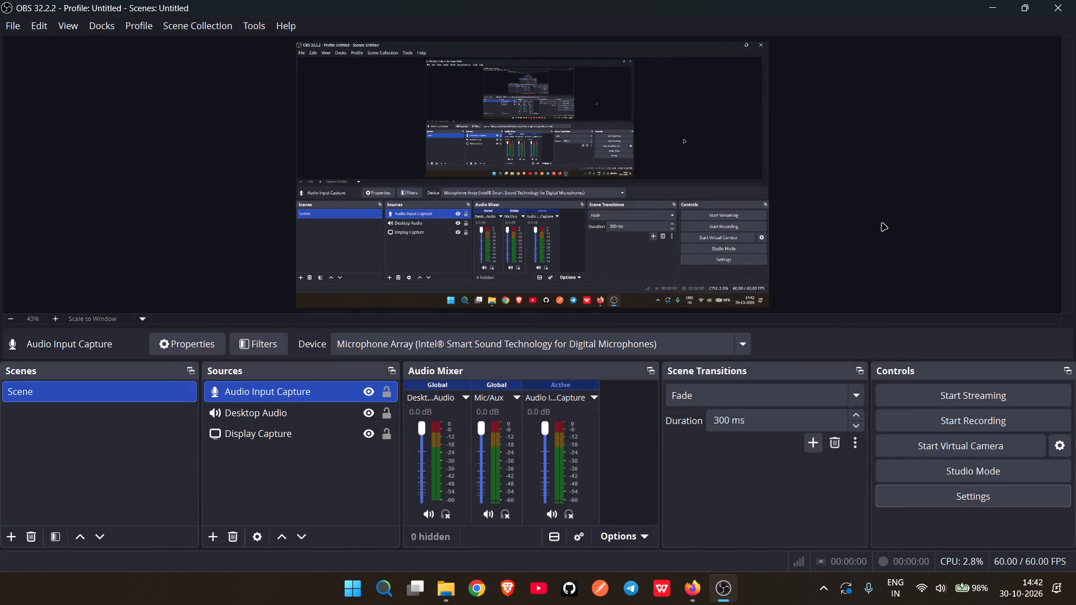
left_click(943, 500)
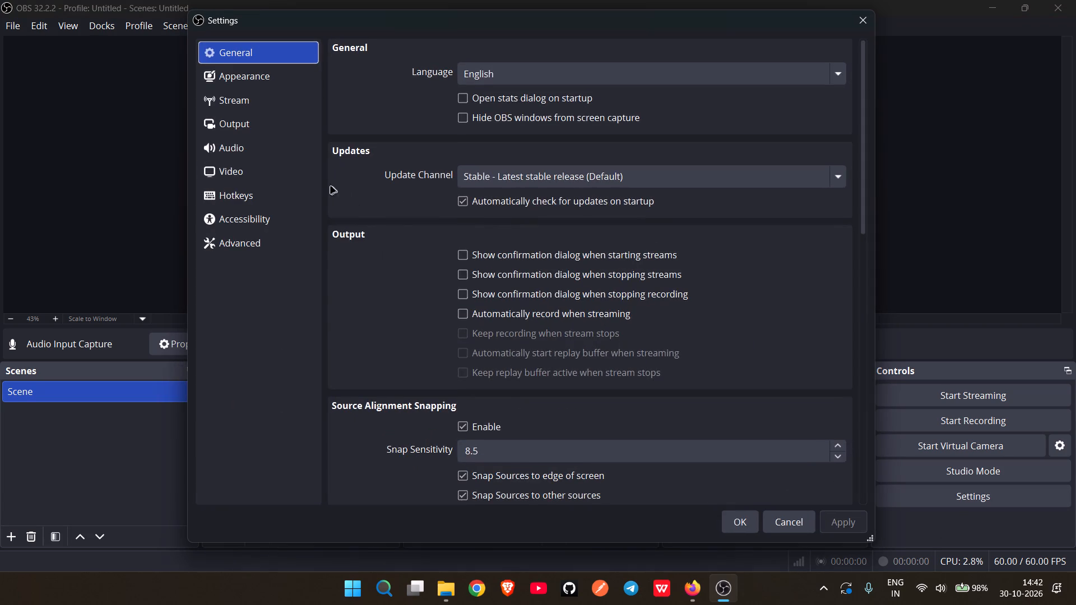
left_click(255, 139)
left_click(266, 194)
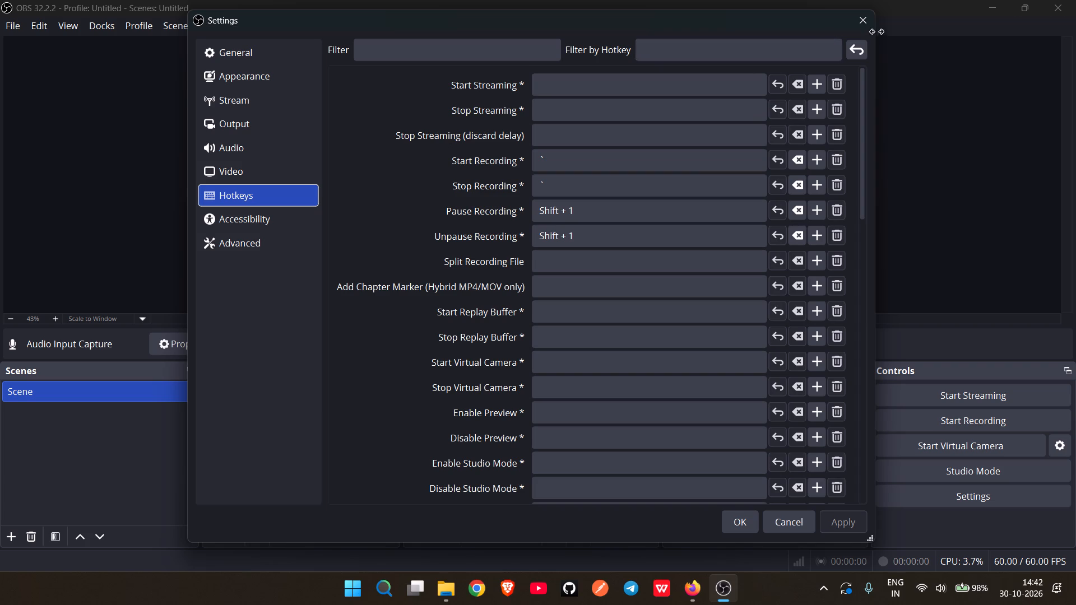
left_click(866, 21)
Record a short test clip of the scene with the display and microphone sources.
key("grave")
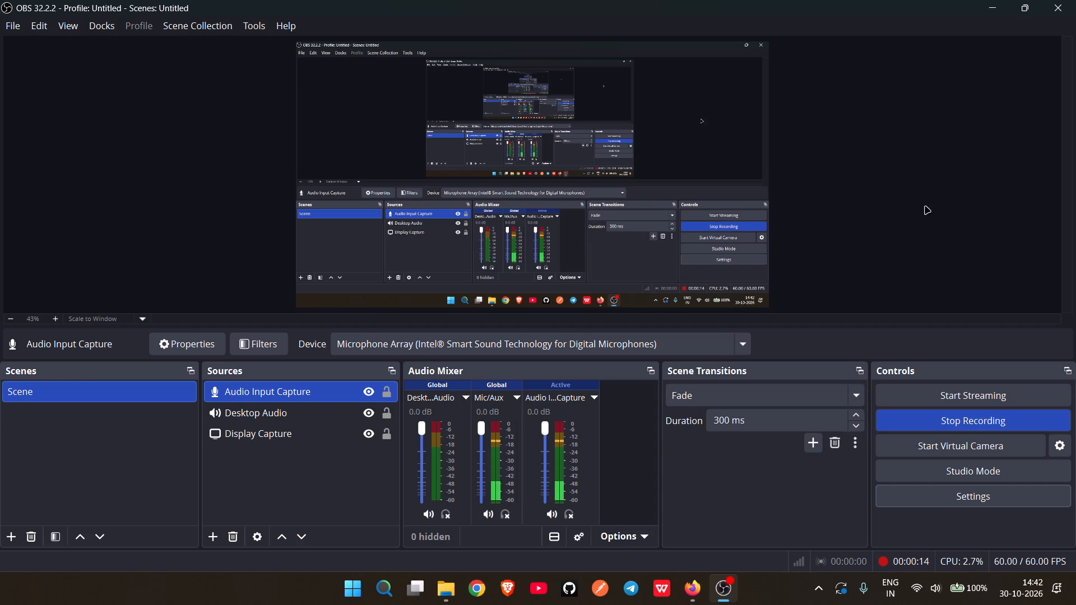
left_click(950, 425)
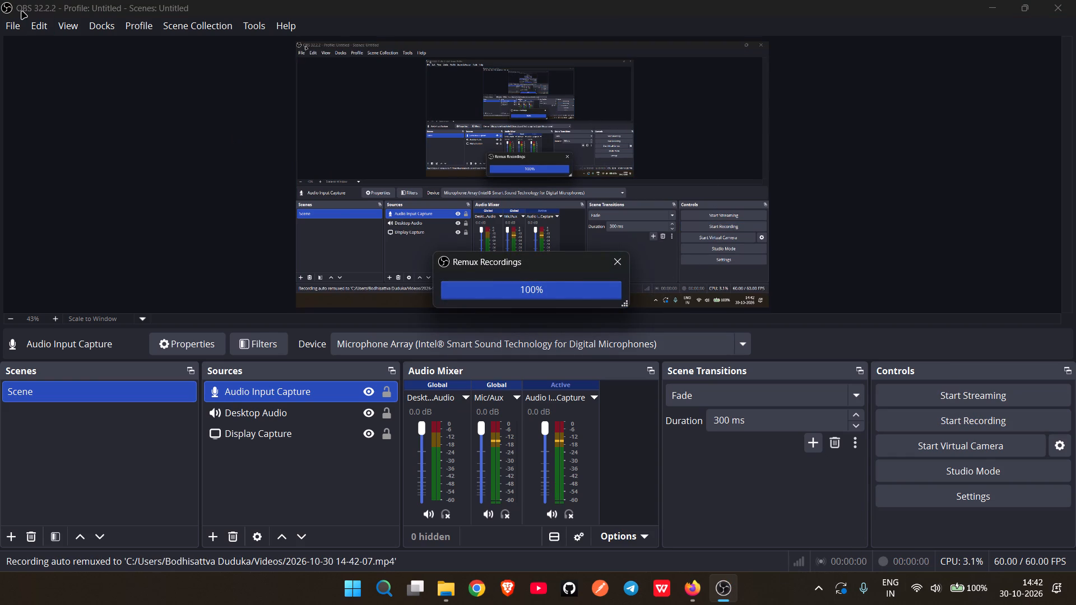
left_click(10, 23)
left_click(33, 49)
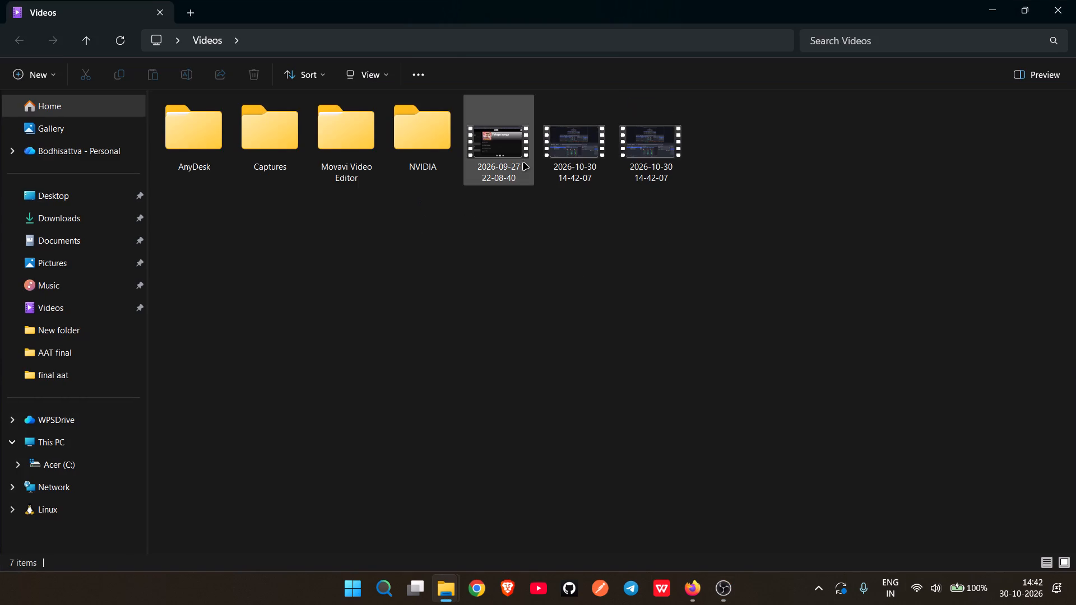
left_click(657, 151)
left_click(477, 162)
key("Delete")
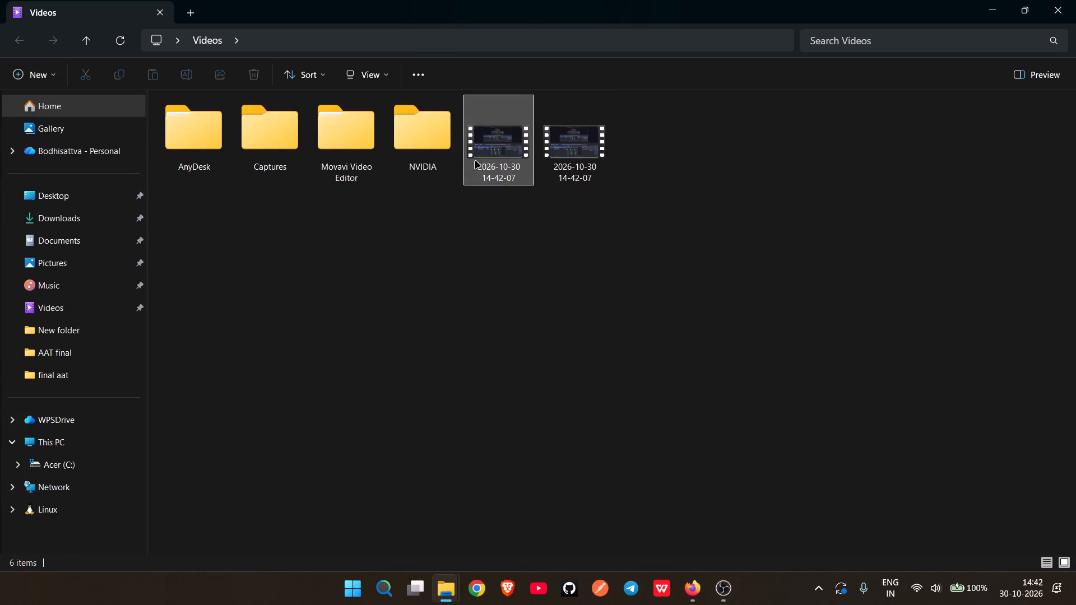
left_click(475, 161)
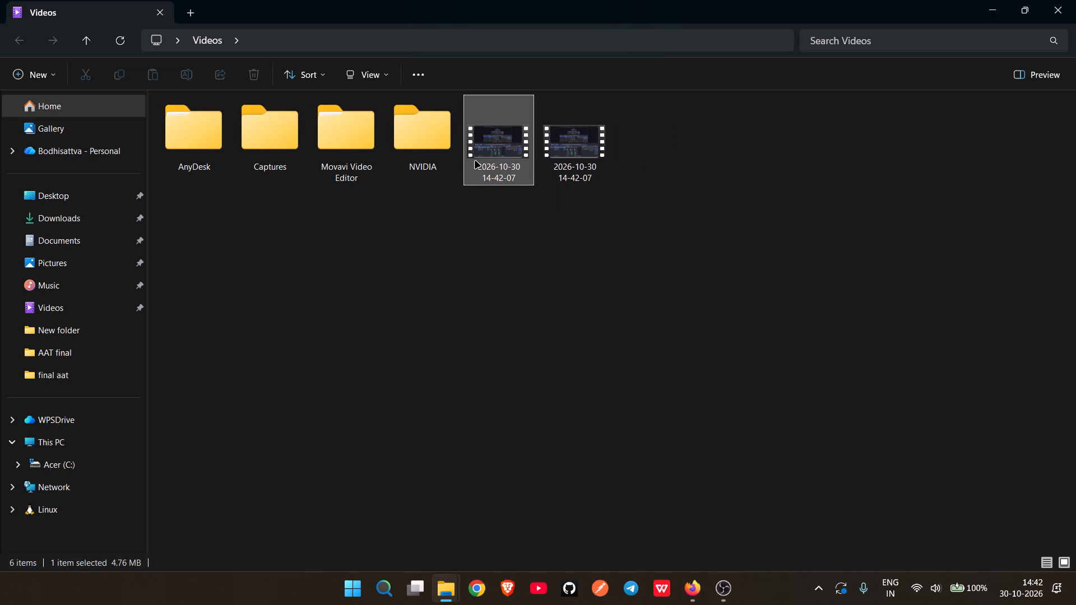
double_click(560, 137)
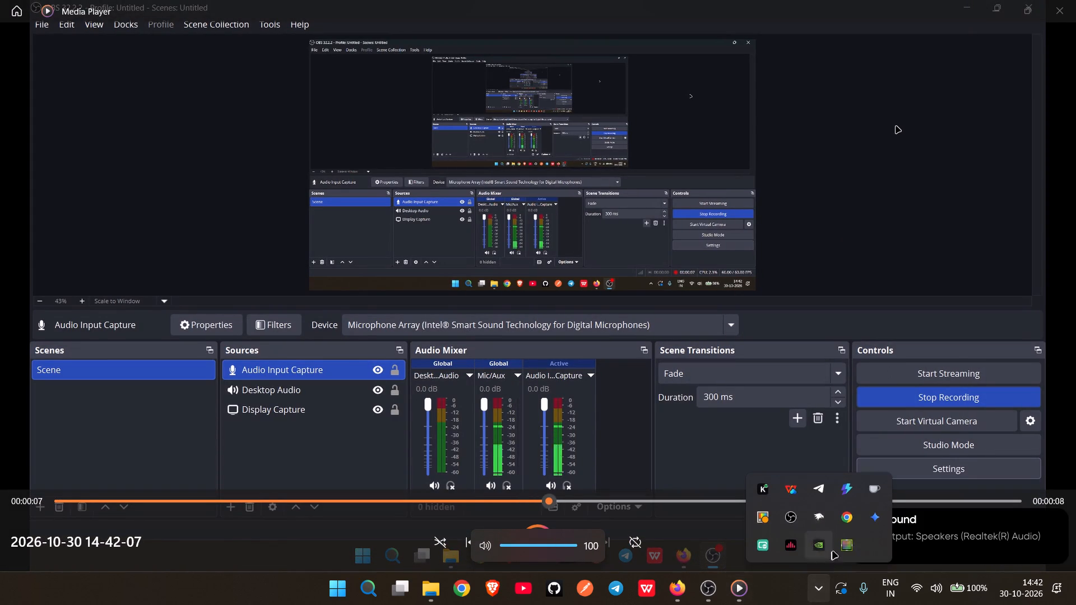
left_click(814, 598)
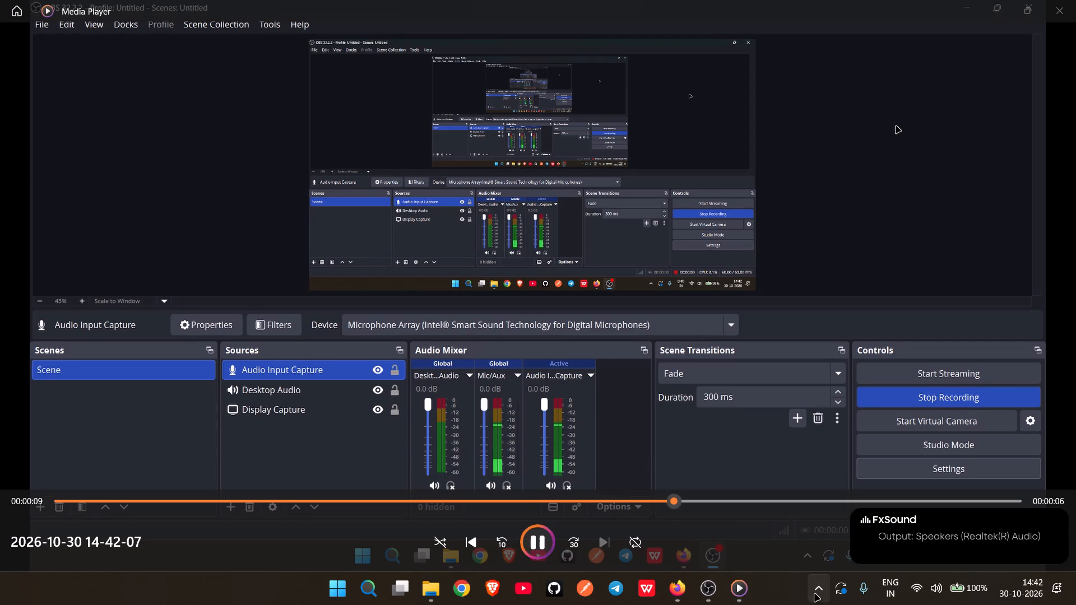
left_click(1075, 0)
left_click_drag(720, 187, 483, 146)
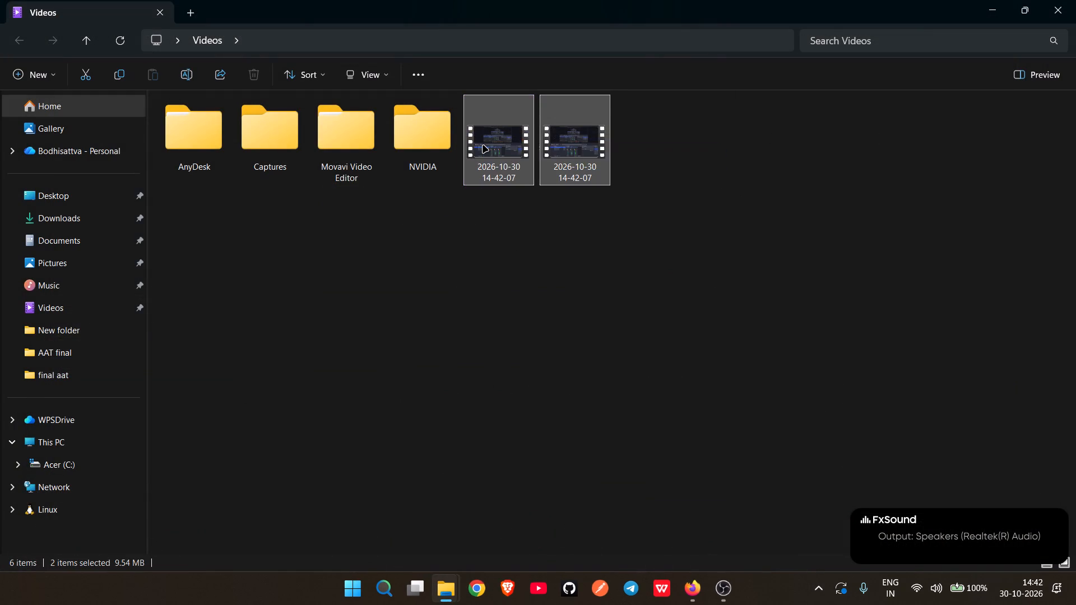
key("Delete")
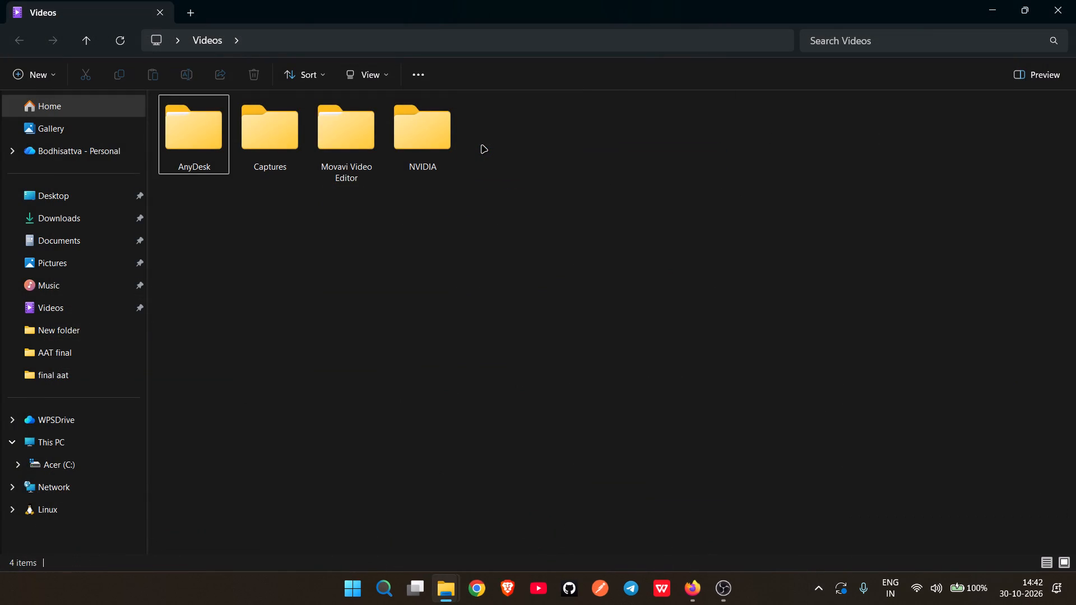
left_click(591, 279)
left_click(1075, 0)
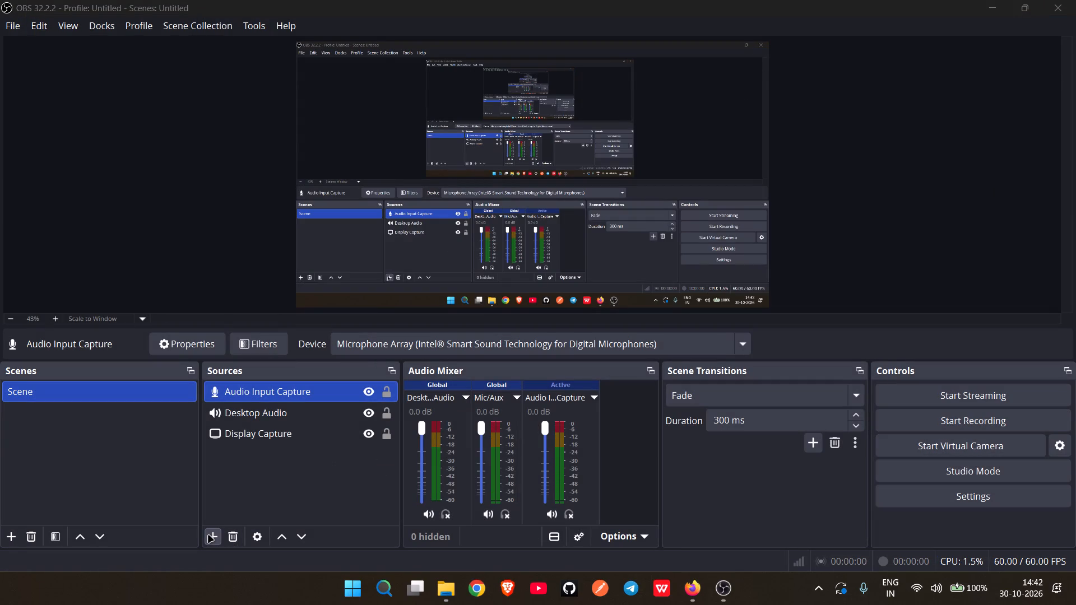
Remove the Desktop Audio source from the scene.
left_click(308, 411)
key("Delete")
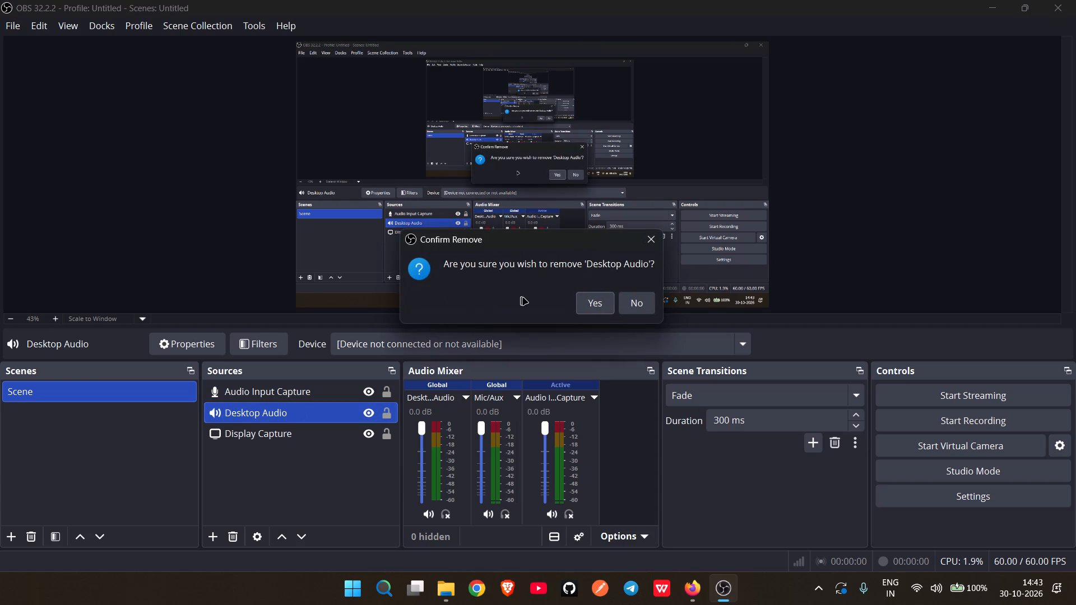
left_click(600, 306)
Add a new Video Capture Device source using the ACER HD User Facing camera with its default settings.
left_click(210, 542)
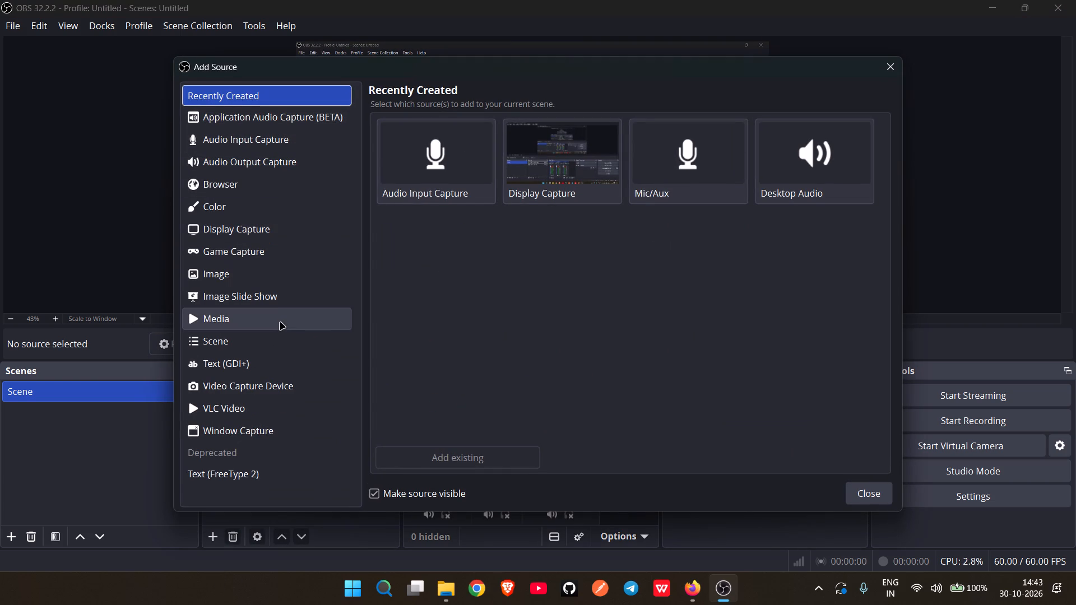
left_click(279, 389)
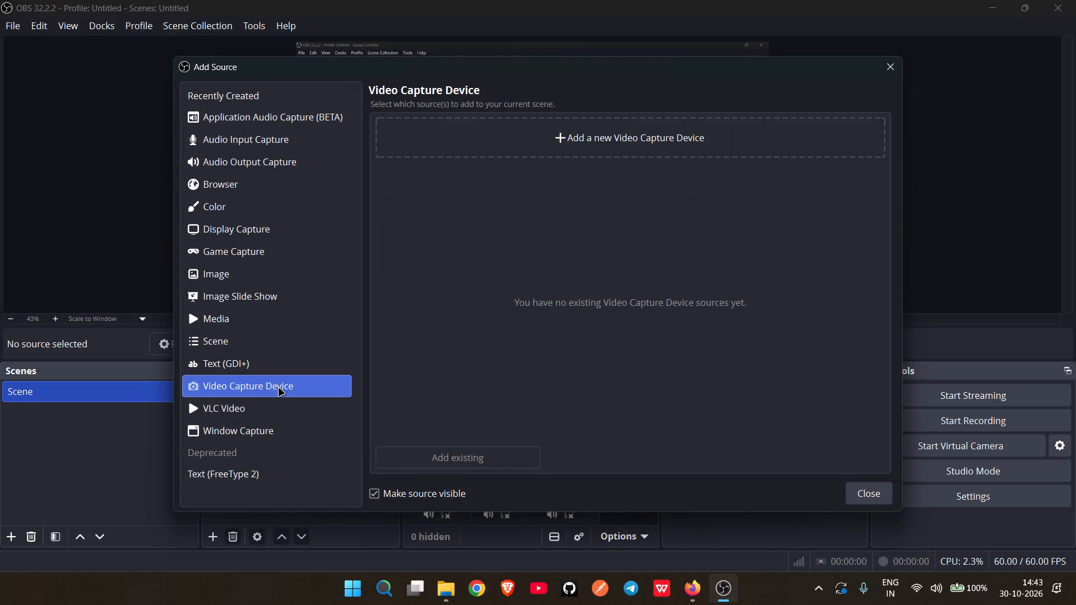
left_click(489, 138)
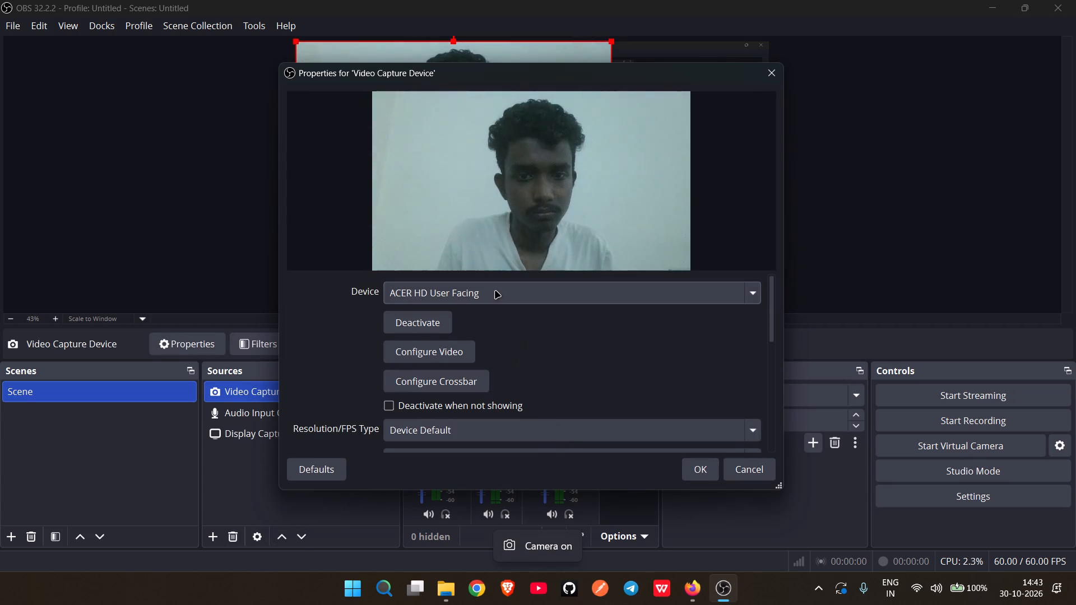
double_click(495, 291)
scroll(530, 361, "down", 5)
scroll(530, 361, "up", 4)
scroll(530, 361, "down", 5)
scroll(530, 355, "up", 7)
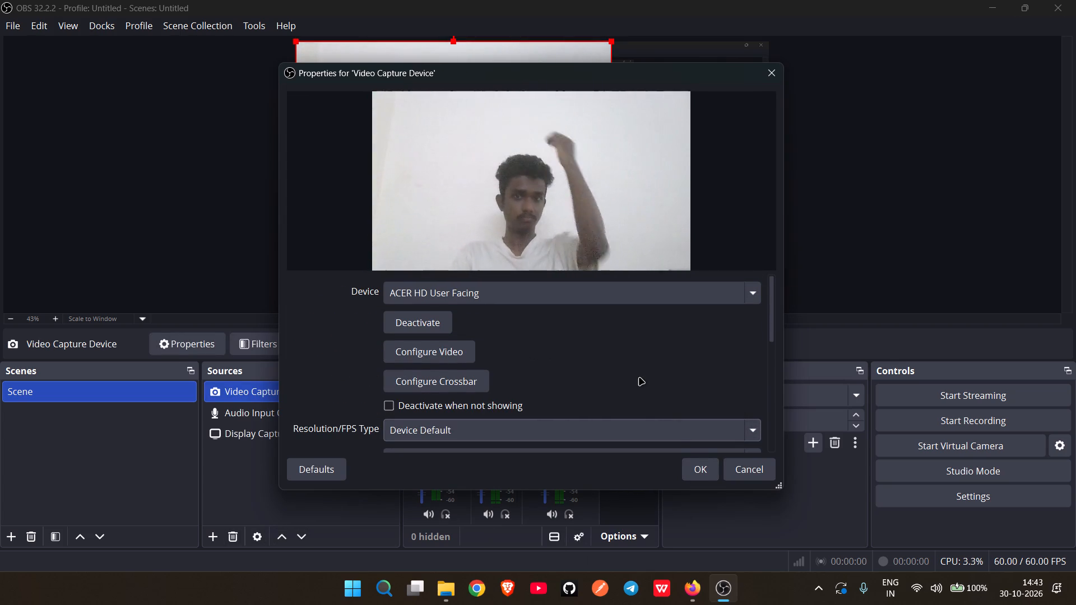
left_click(706, 481)
left_click(705, 473)
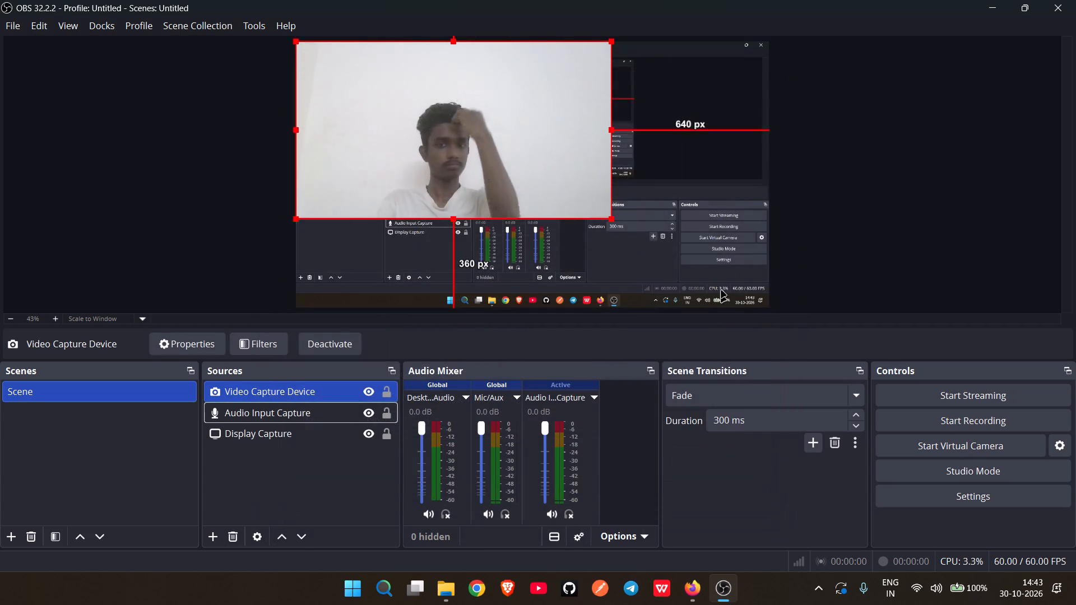
Place the webcam image in the canvas's bottom-right corner and shrink it to about a fifth of the canvas width.
left_click_drag(454, 167, 613, 257)
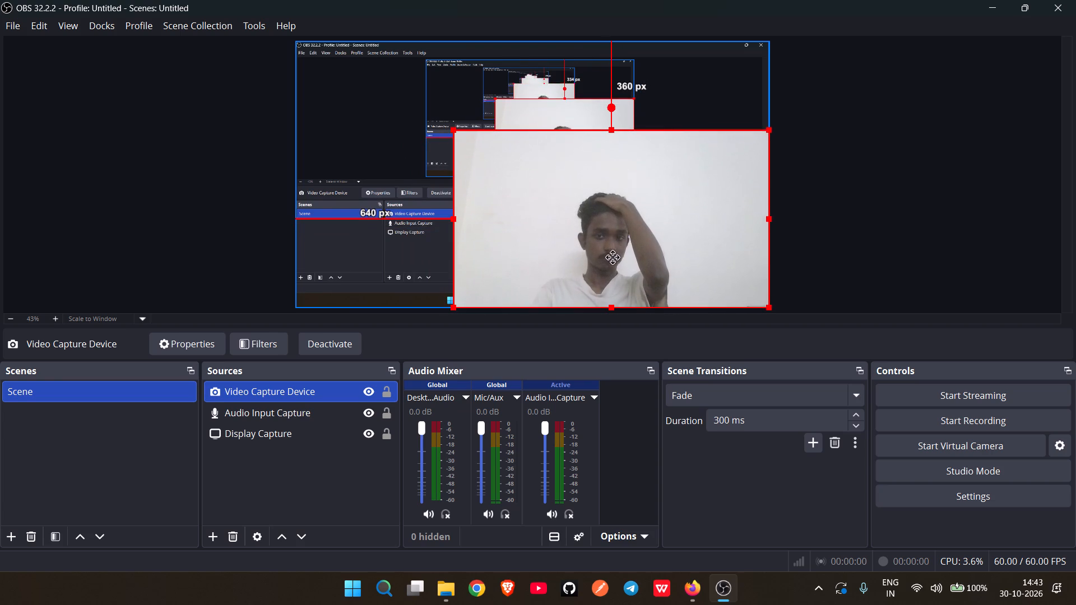
left_click_drag(613, 257, 613, 258)
left_click_drag(453, 130, 642, 259)
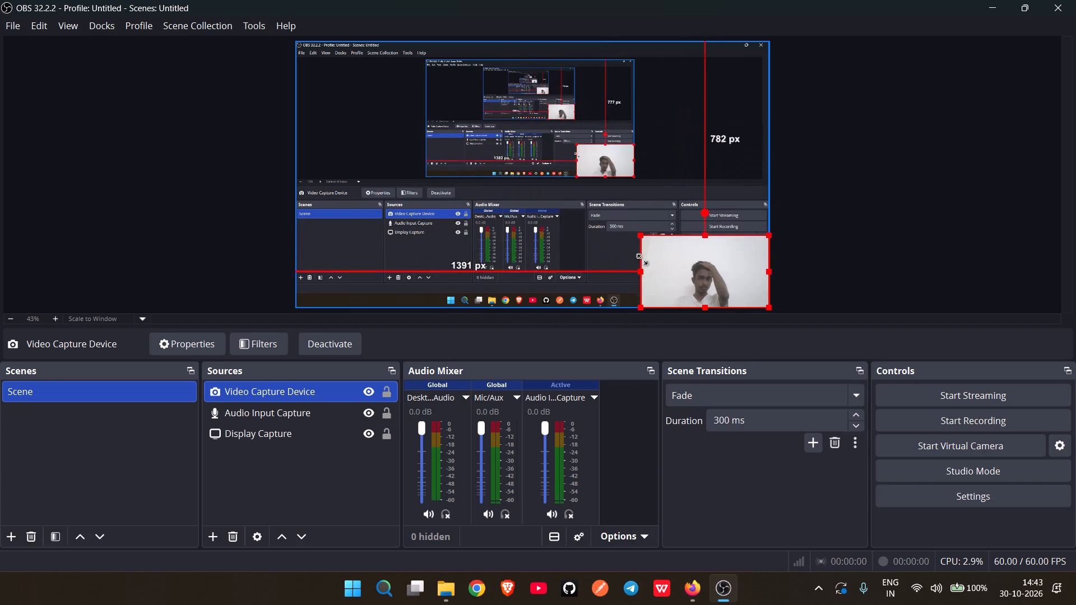
left_click_drag(642, 259, 676, 278)
left_click(927, 228)
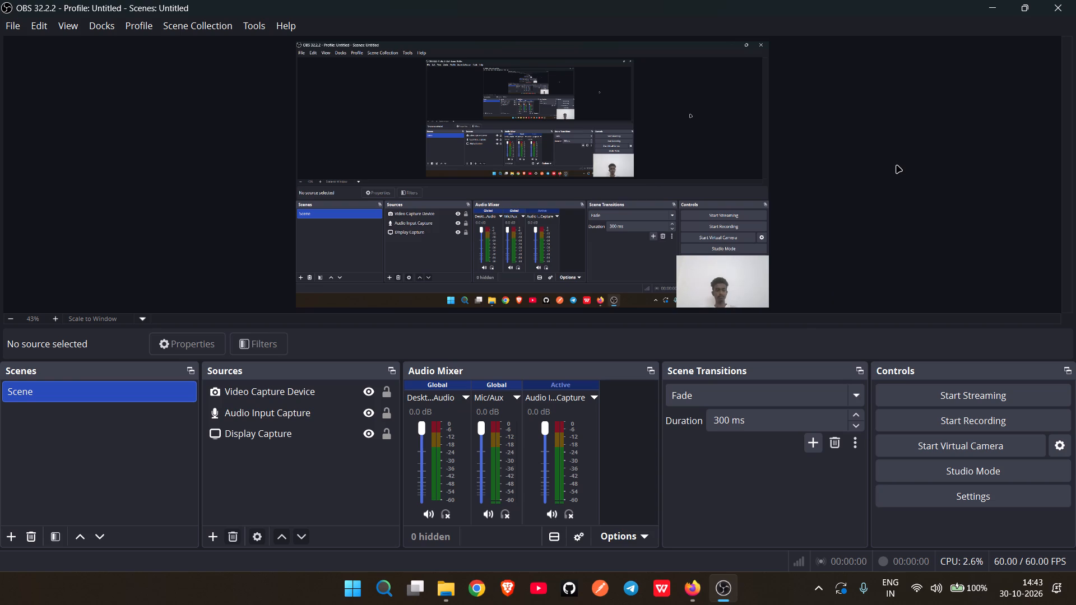
Record a short test clip of the scene with the webcam overlay.
key("grave")
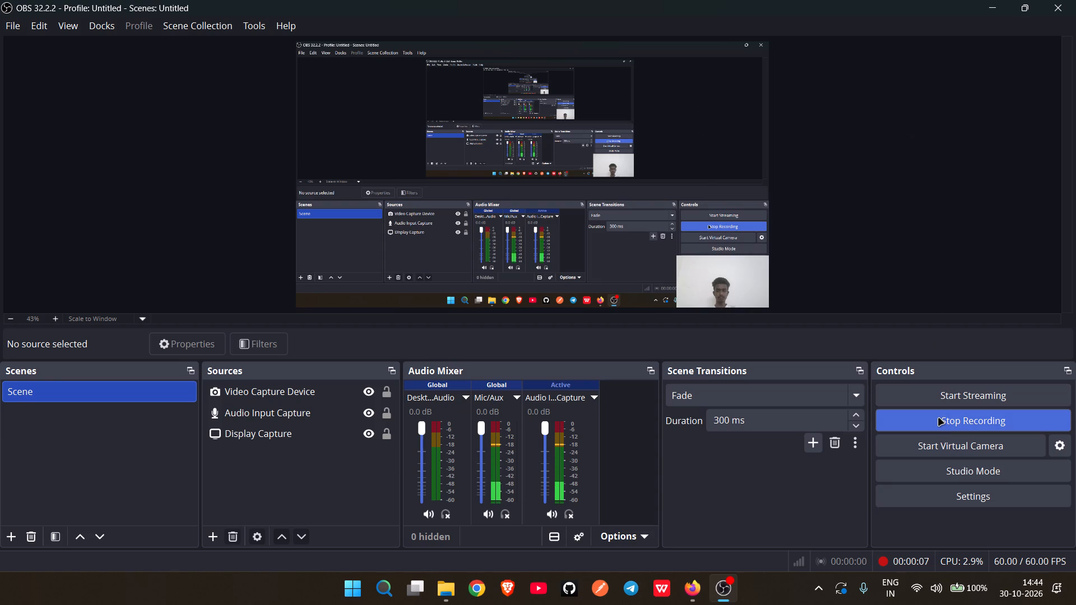
key("Tab")
key("grave")
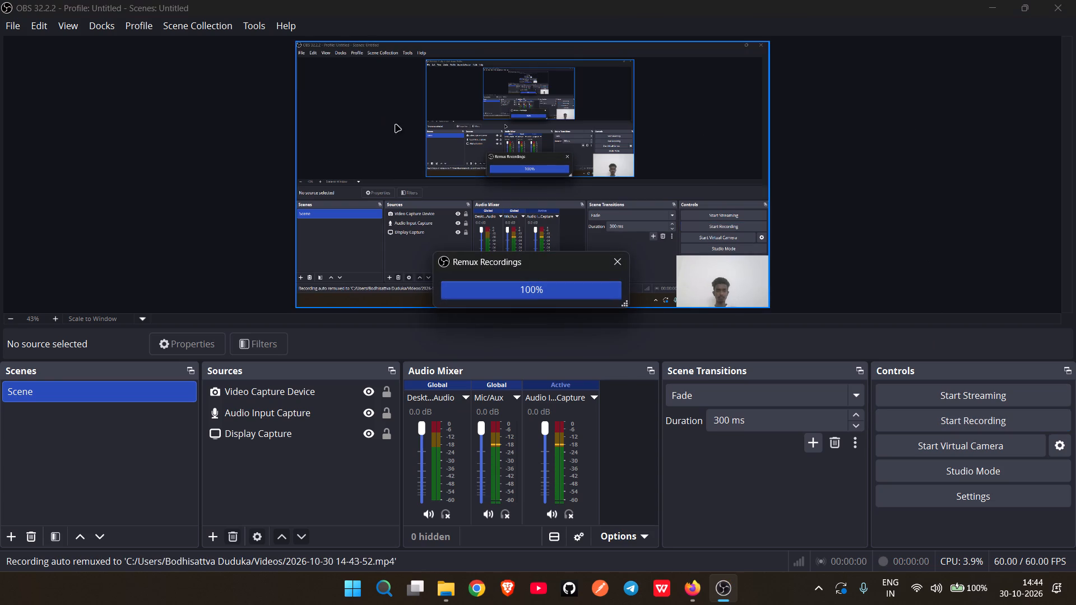
left_click(12, 32)
left_click(33, 46)
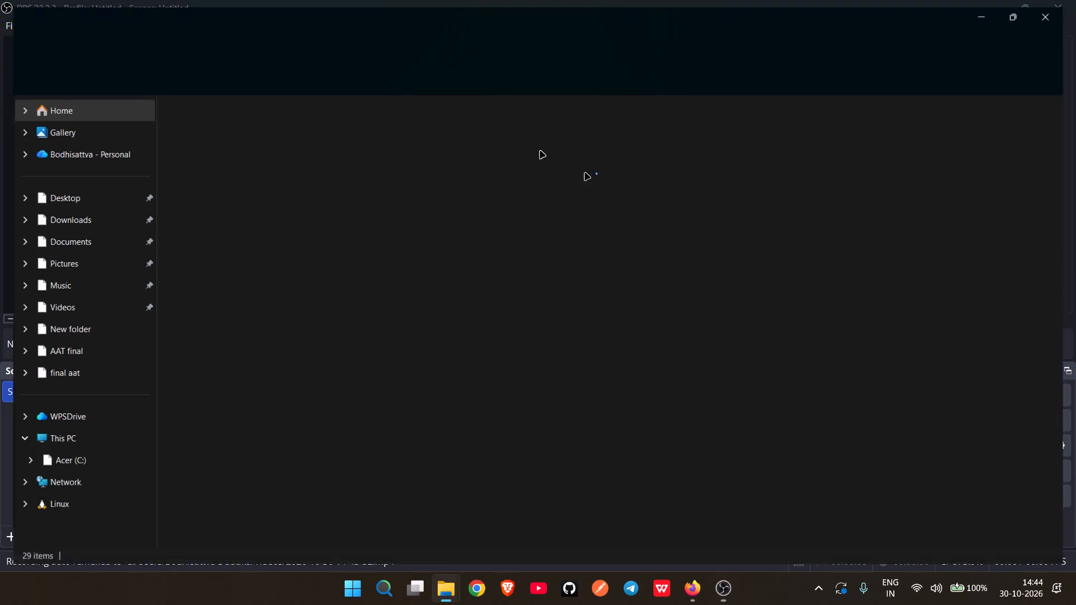
double_click(583, 155)
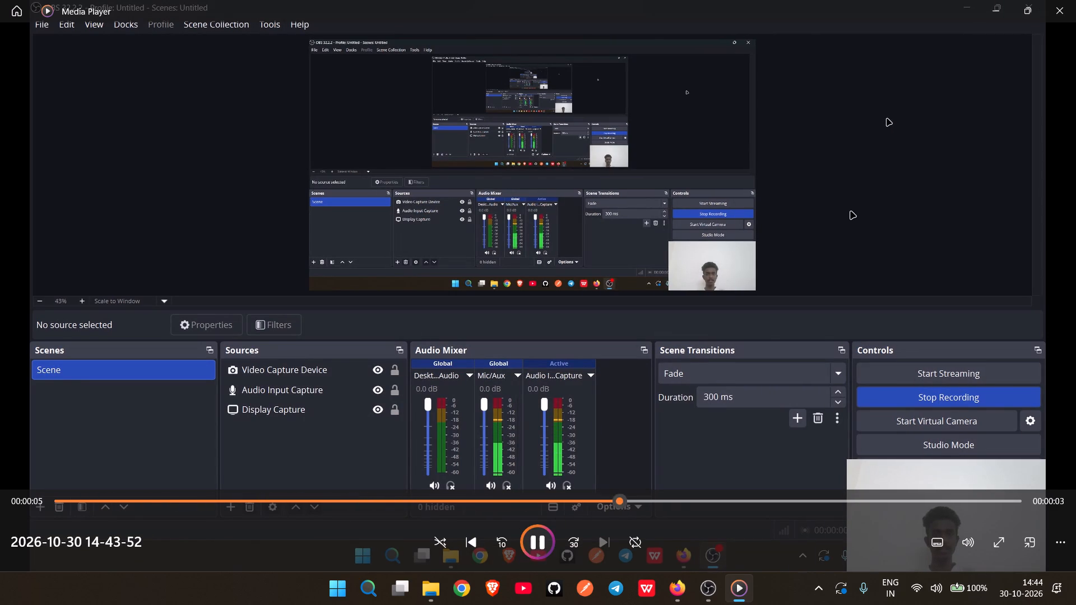
left_click(1075, 0)
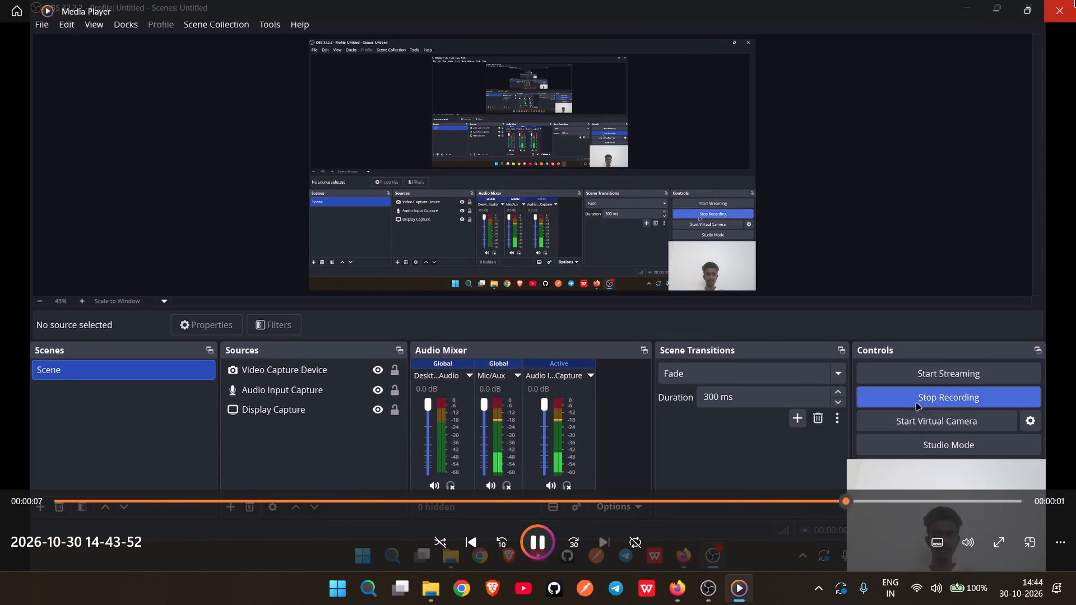
Delete the test recordings from the Videos folder and close the folder window.
left_click_drag(750, 187, 498, 146)
key("Delete")
left_click(663, 225)
left_click(1075, 0)
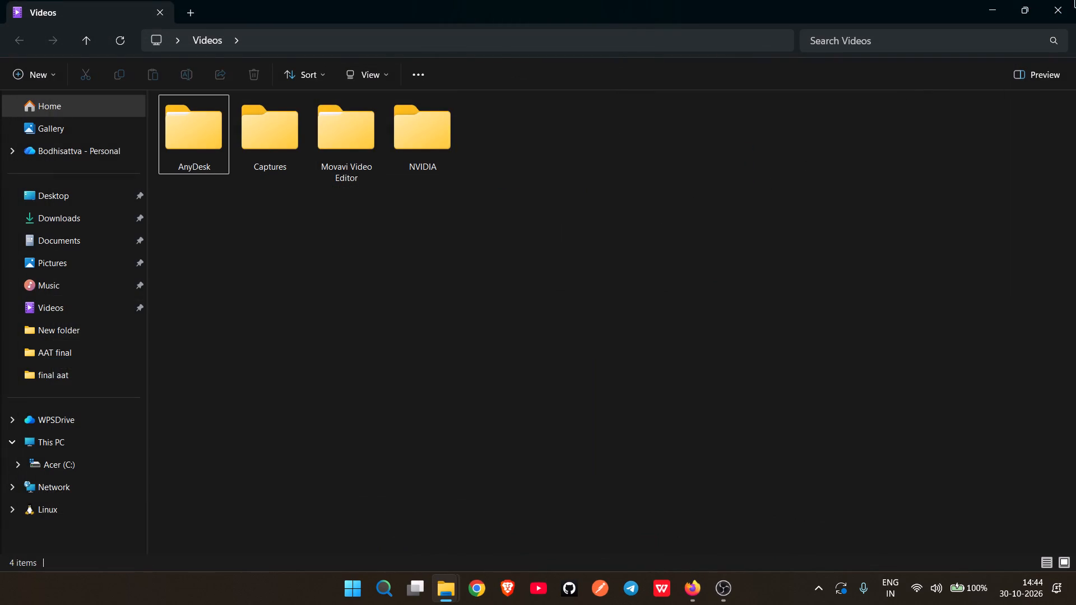
Open the ACSD38_Incremental_Search_Indexing presentation from the final aat folder in Downloads, dismiss the upgrade banner and keep slide 1 selected.
left_click(699, 598)
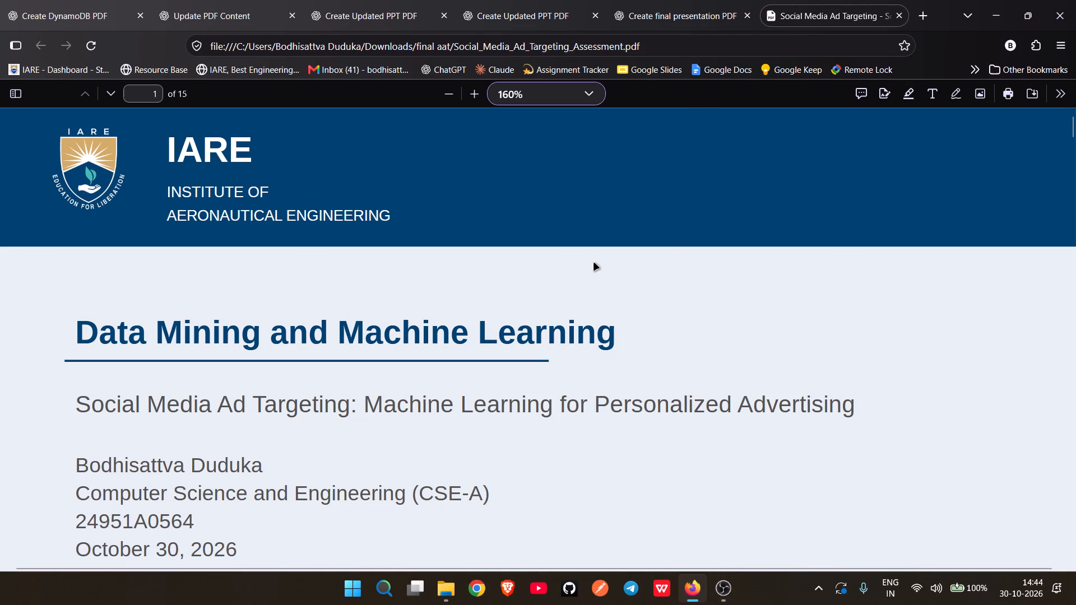
left_click(451, 593)
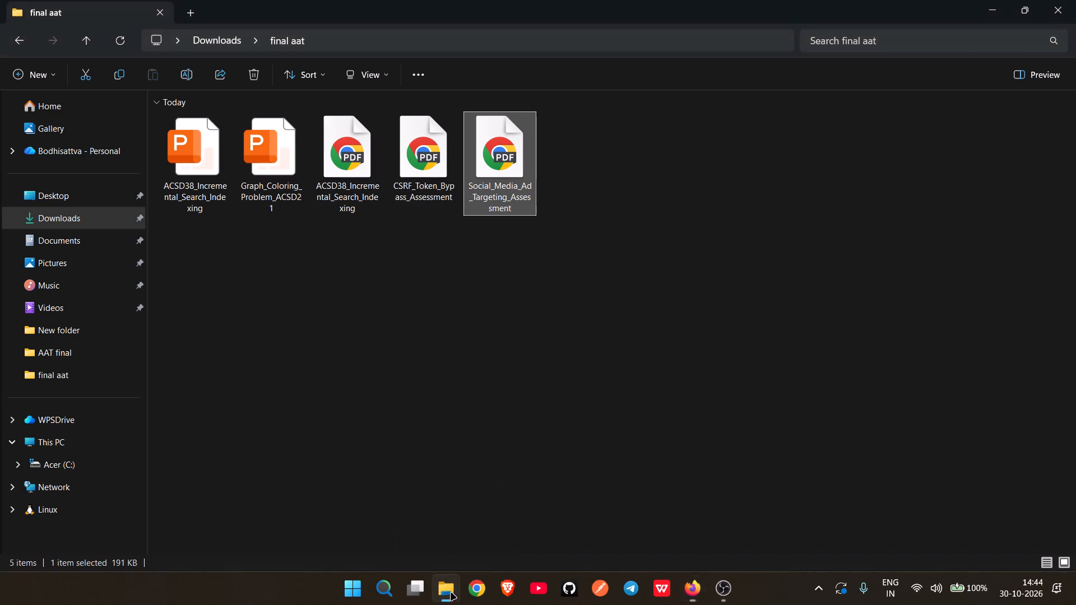
left_click(1075, 0)
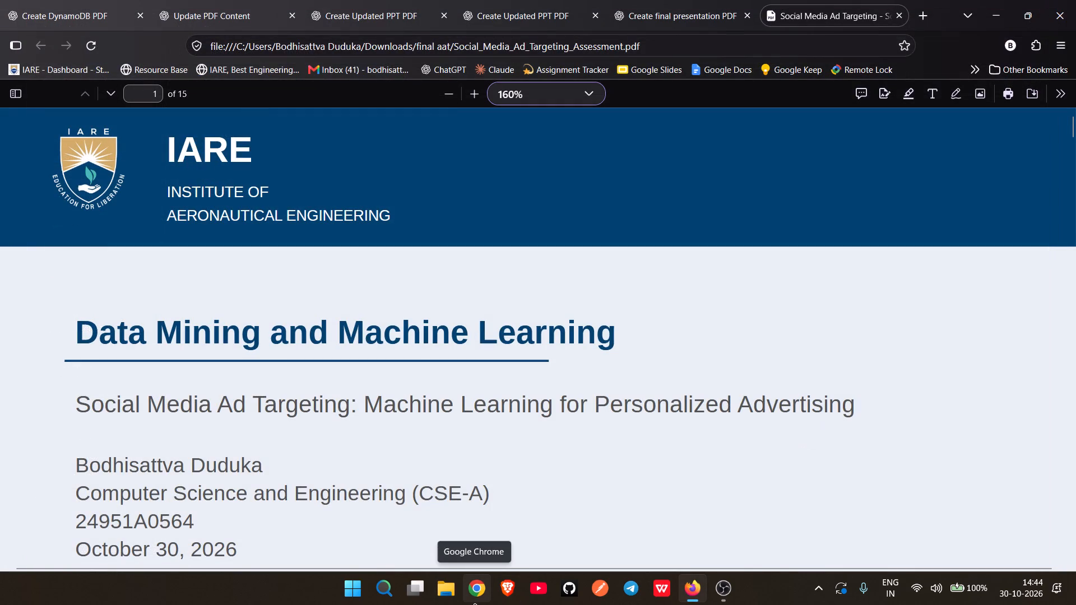
left_click(442, 602)
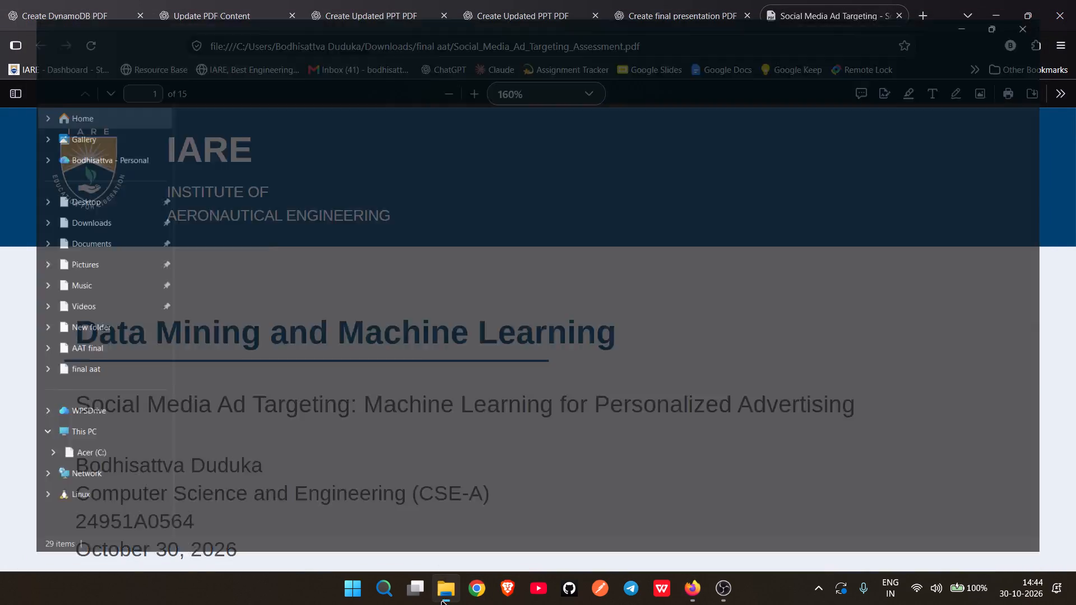
left_click(127, 220)
double_click(664, 150)
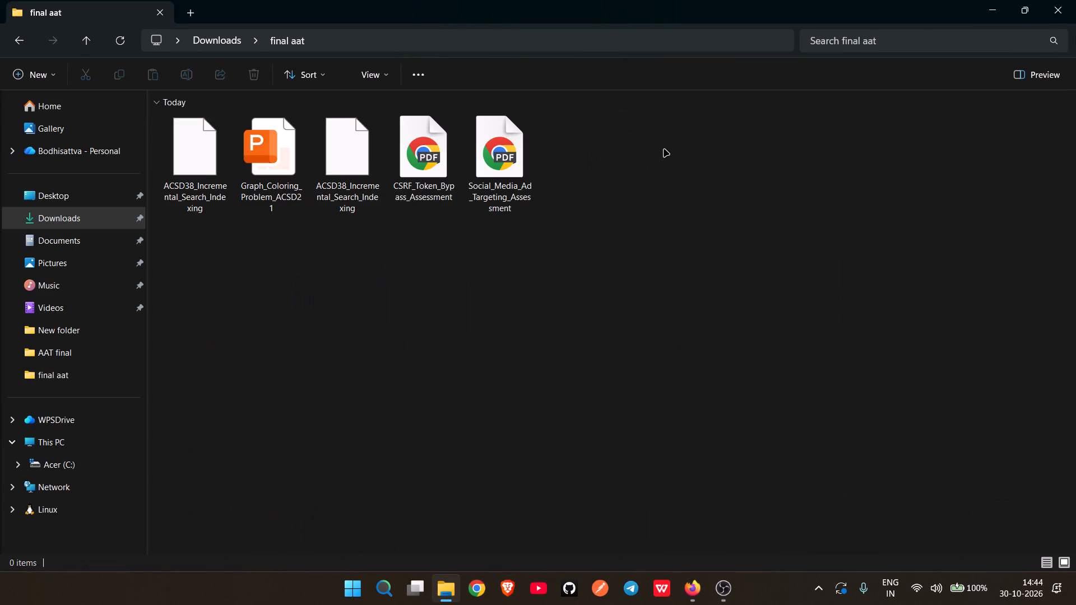
left_click(192, 177)
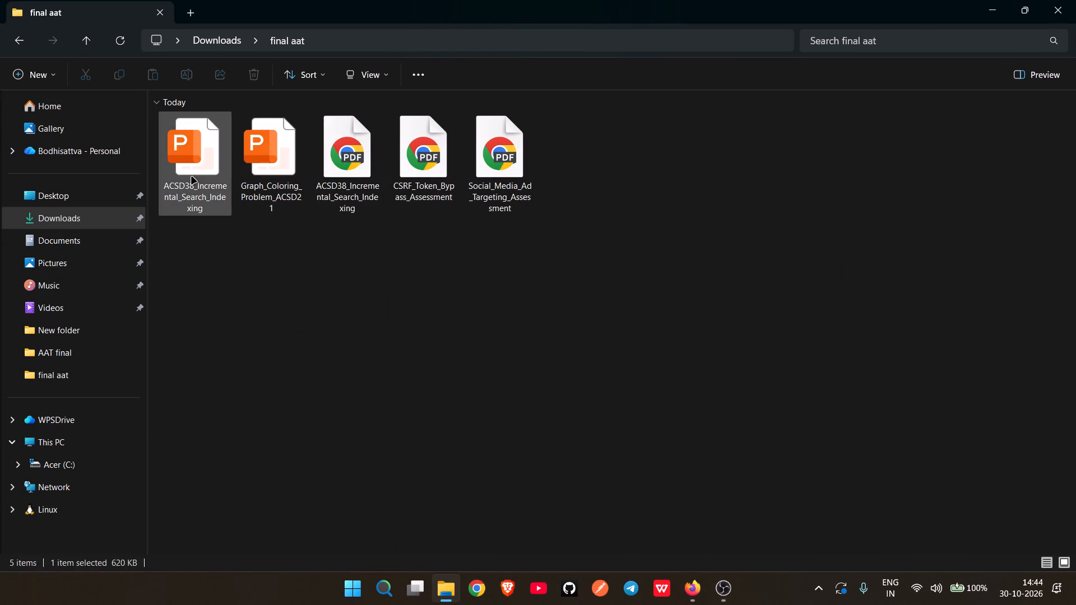
double_click(192, 177)
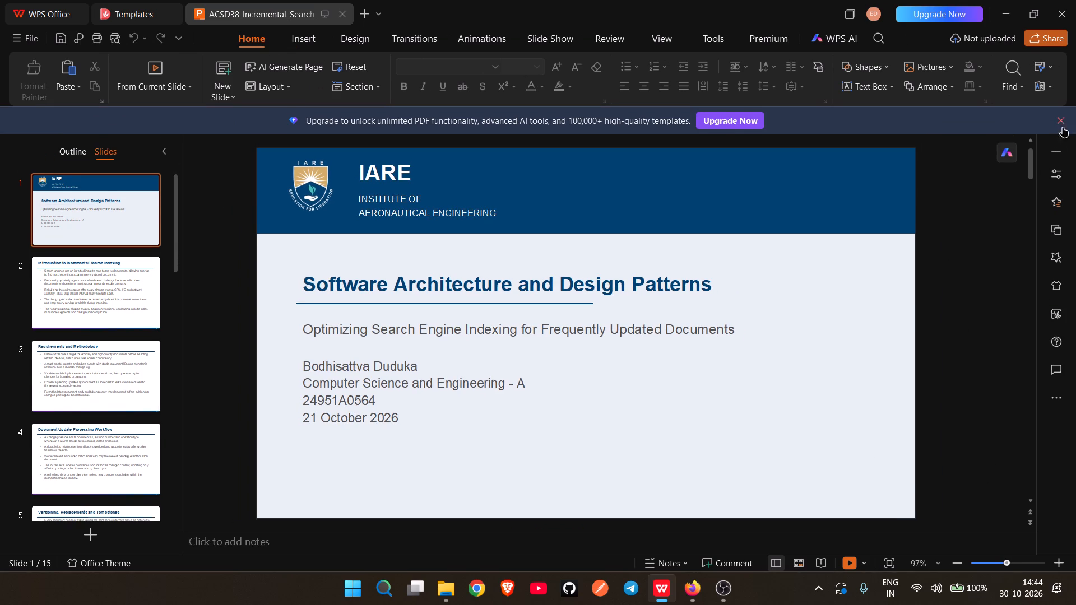
left_click(1066, 120)
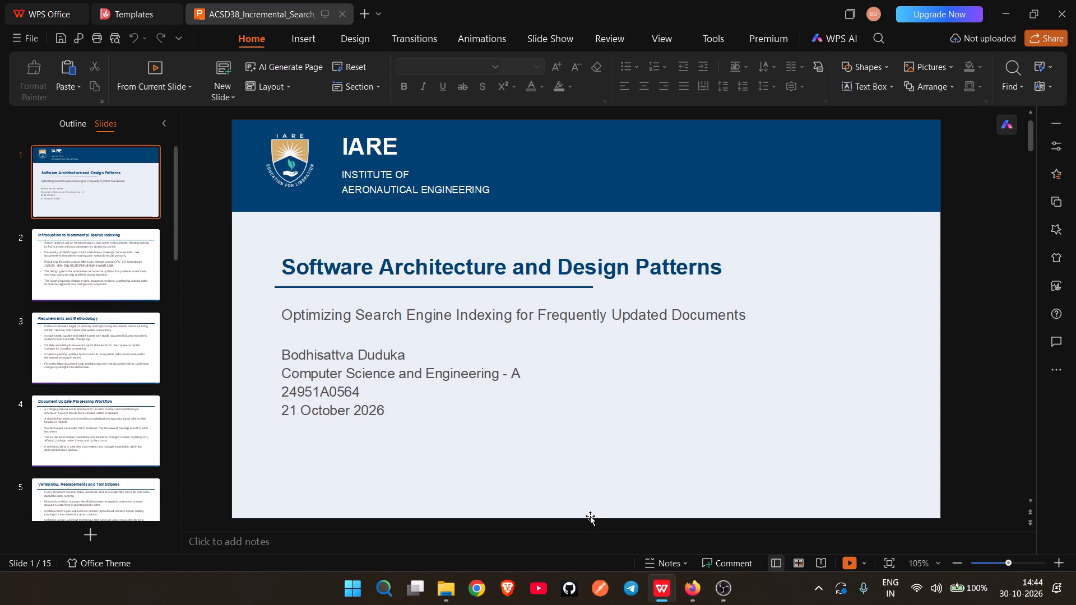
left_click(125, 268)
left_click(128, 188)
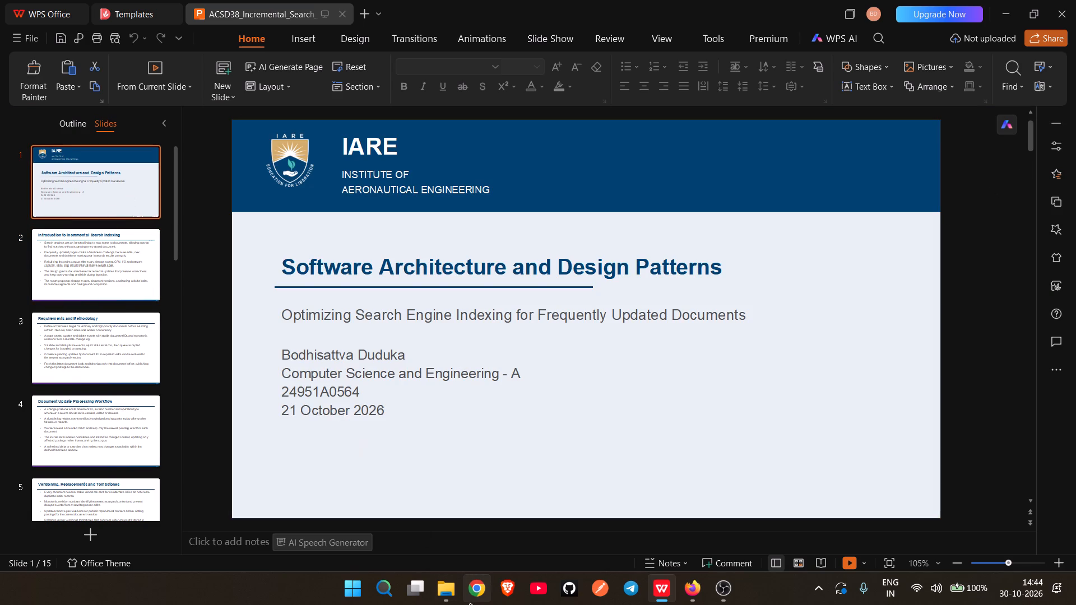
In Firefox, check the IARE portal's AAT-II assignment question for ACSD38 Software Architecture and Design Patterns, closing the portal tab when done.
left_click(688, 602)
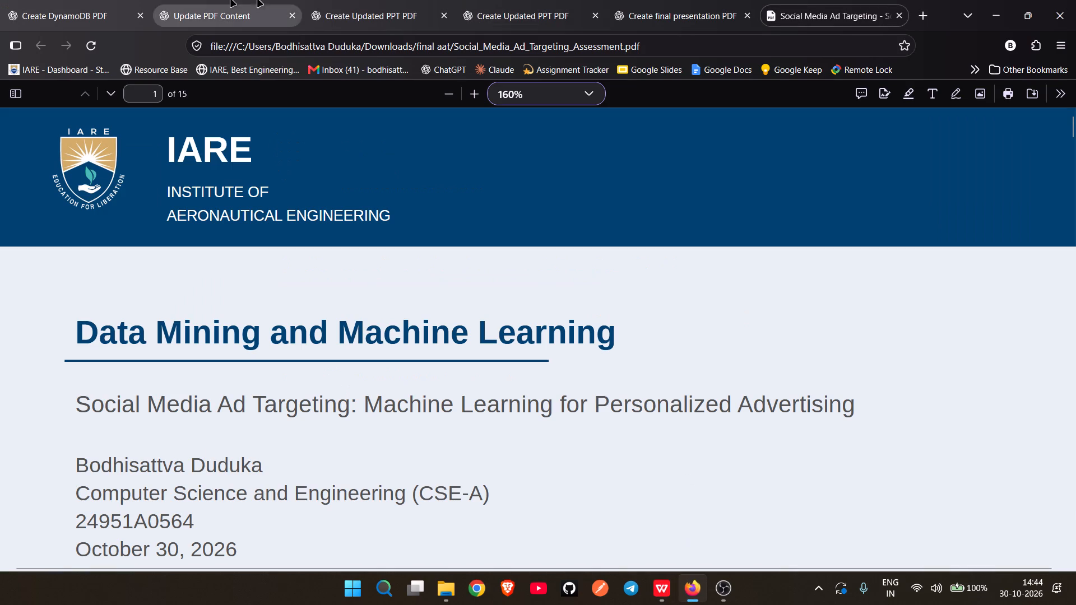
left_click(231, 0)
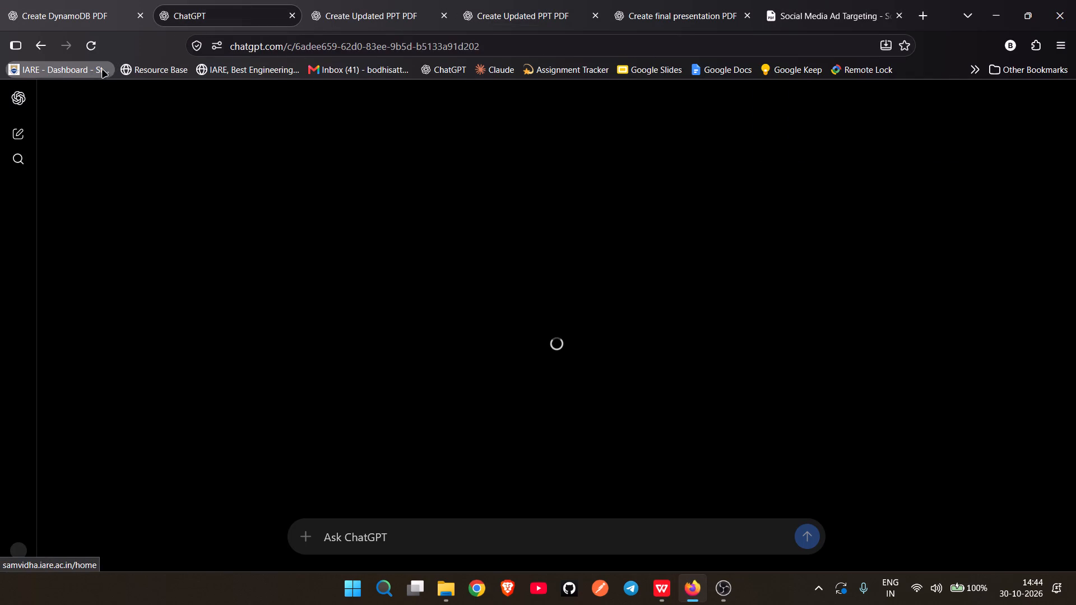
middle_click(99, 68)
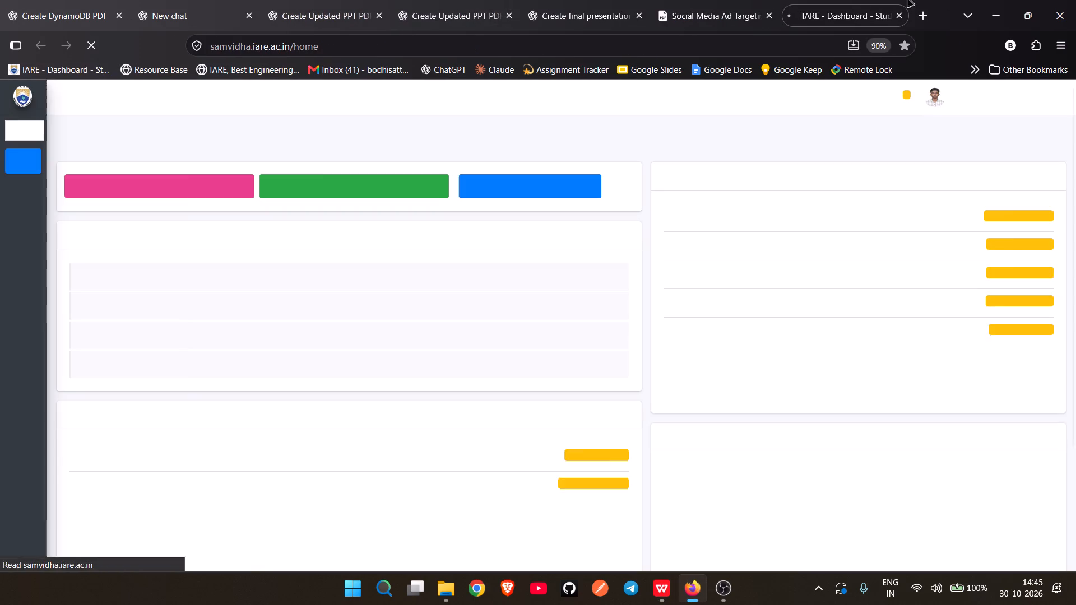
scroll(108, 550, "down", 5)
left_click(110, 508)
scroll(110, 508, "down", 6)
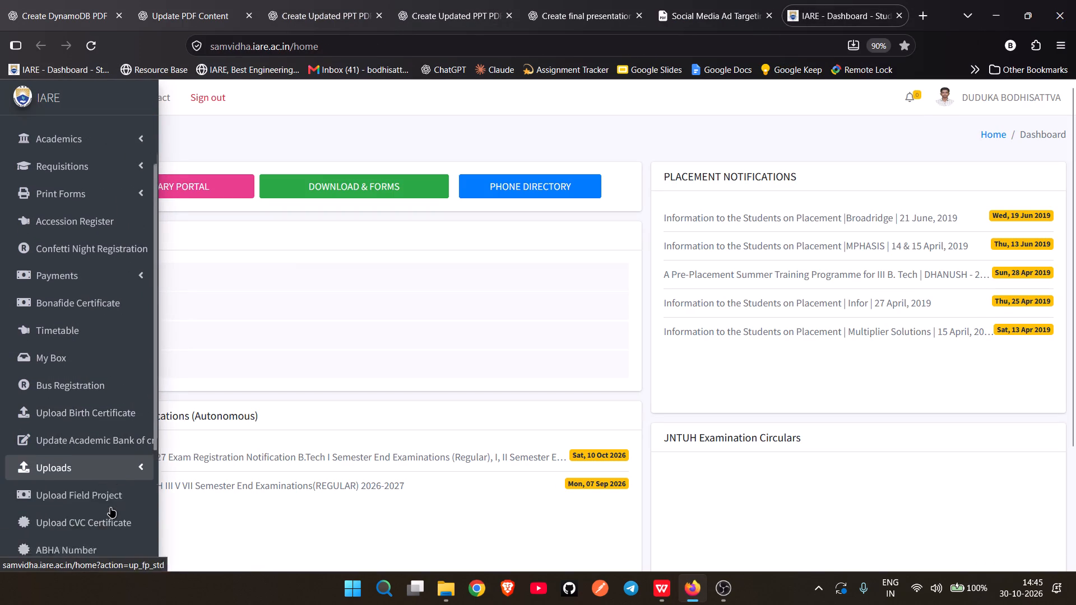
left_click(98, 453)
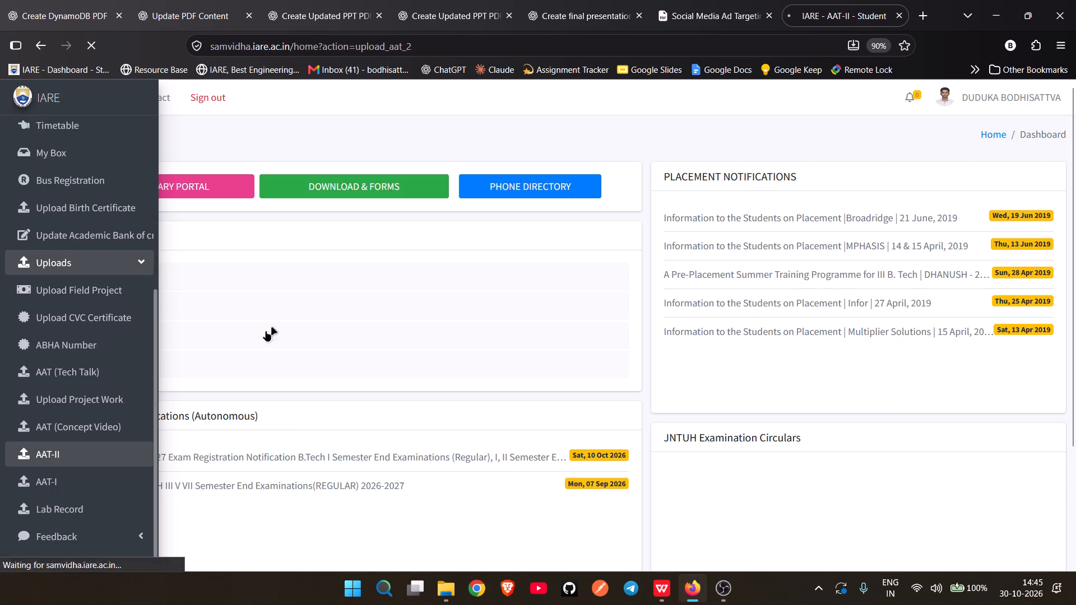
left_click(907, 429)
left_click(541, 408)
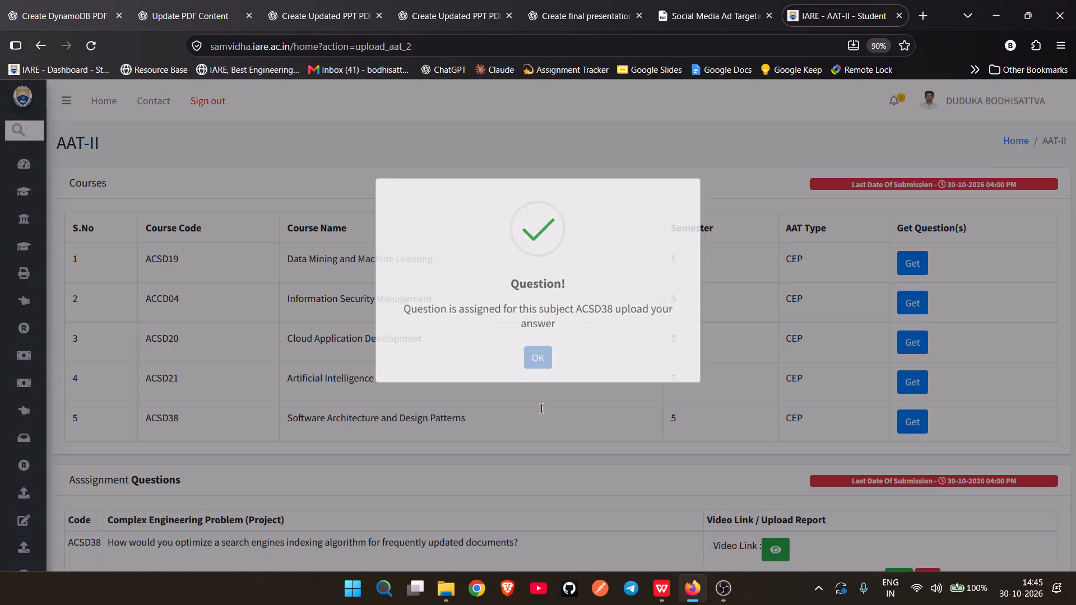
scroll(600, 374, "down", 3)
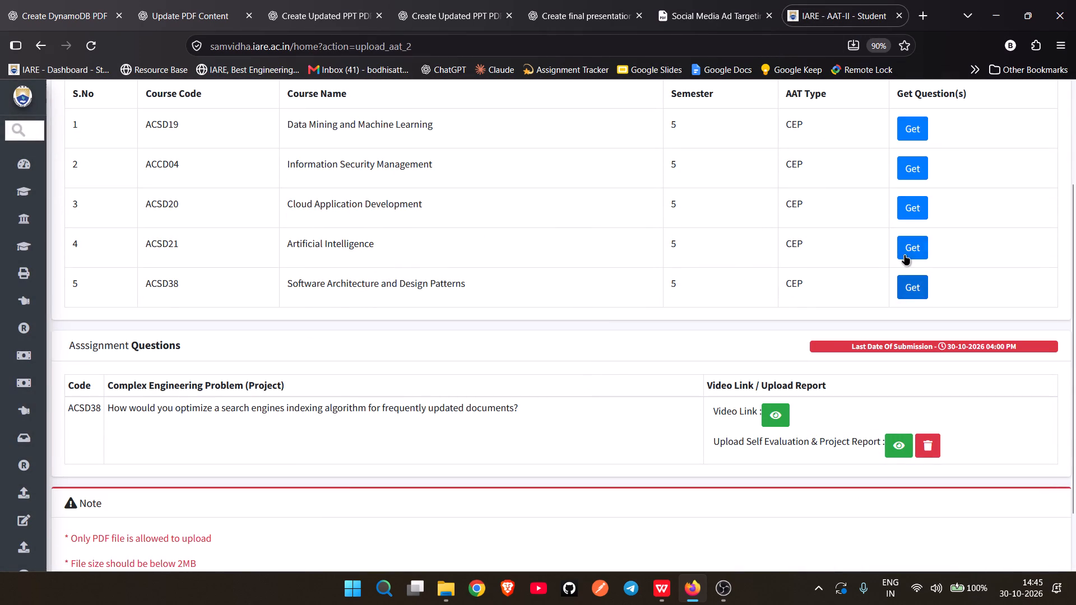
middle_click(860, 0)
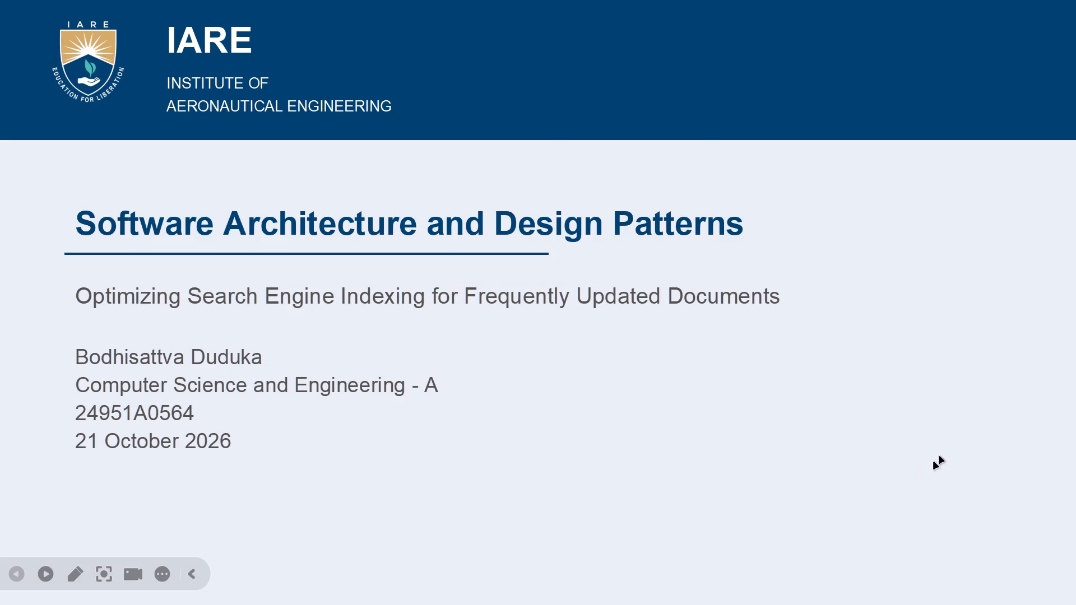
key("Right")
key("Left")
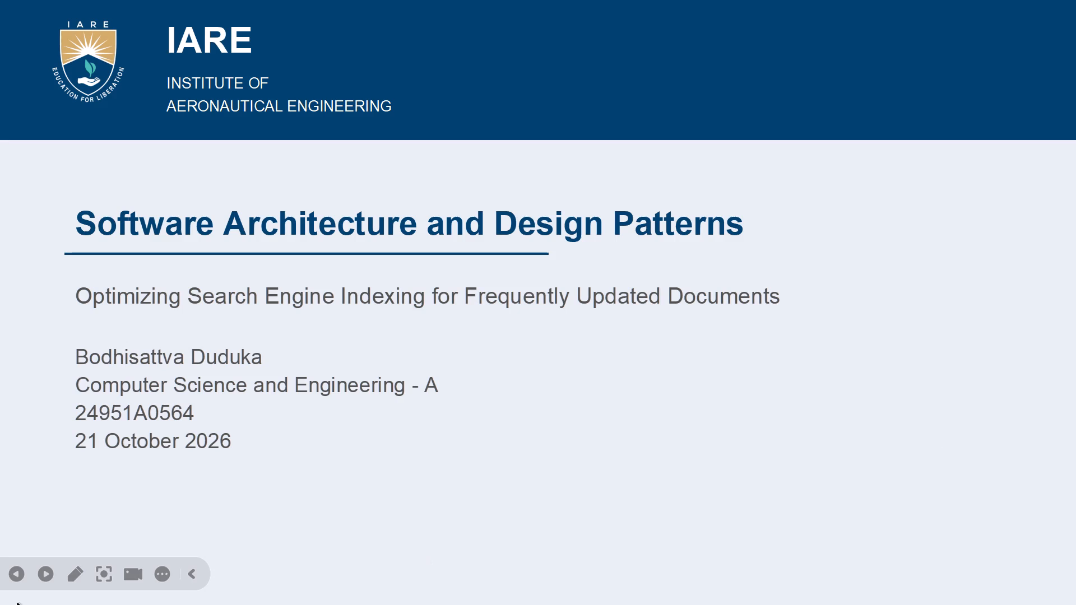
left_click(191, 580)
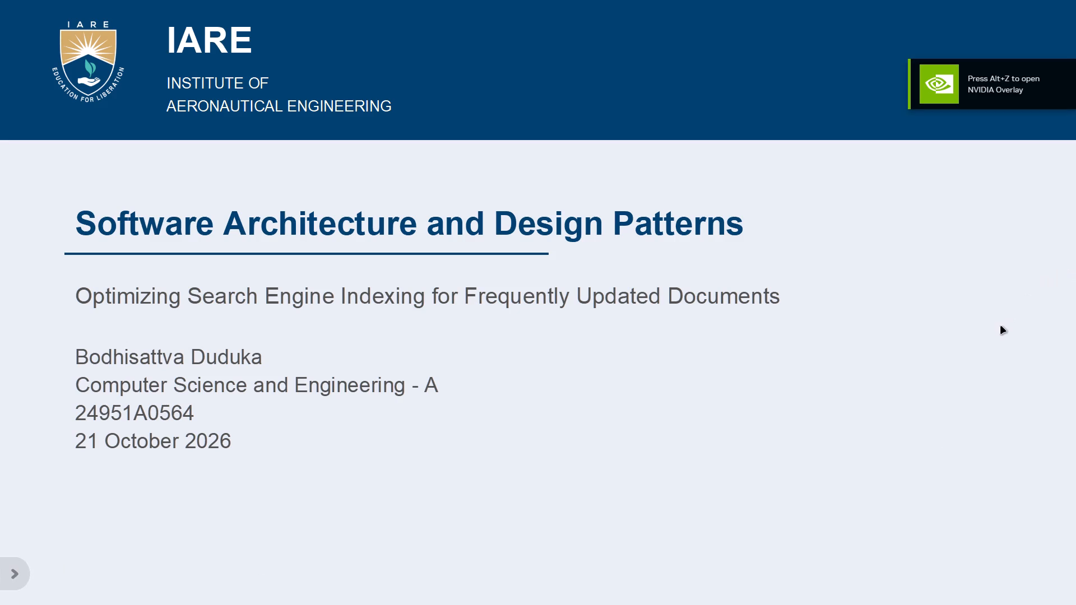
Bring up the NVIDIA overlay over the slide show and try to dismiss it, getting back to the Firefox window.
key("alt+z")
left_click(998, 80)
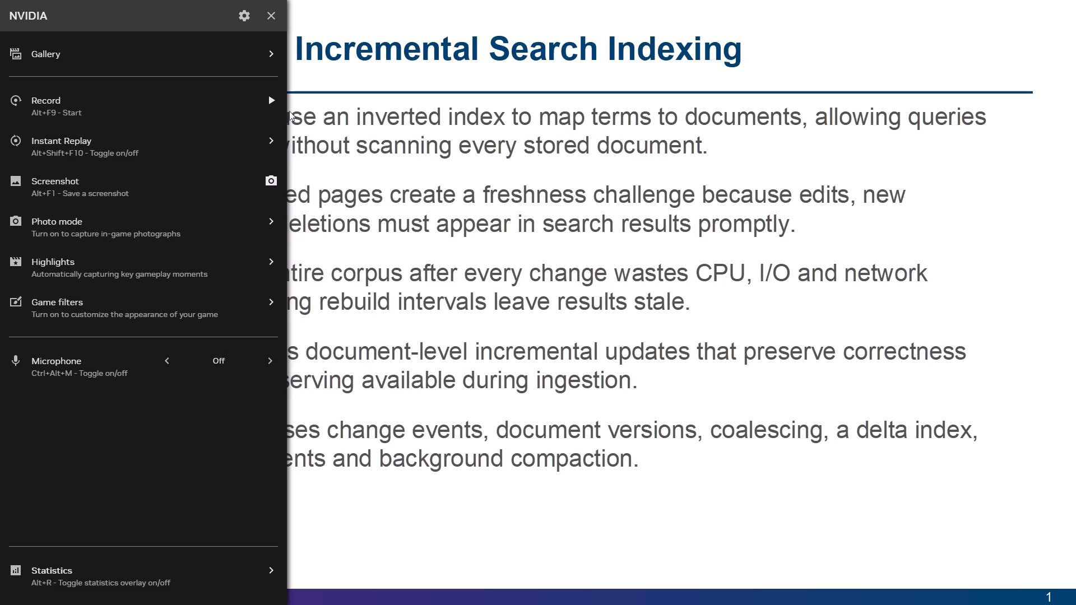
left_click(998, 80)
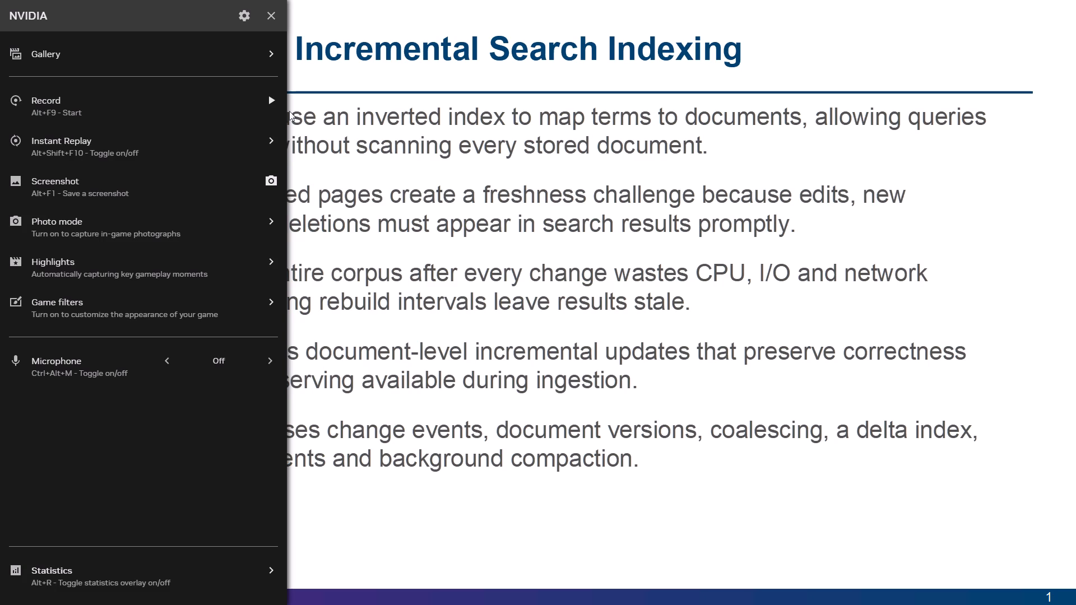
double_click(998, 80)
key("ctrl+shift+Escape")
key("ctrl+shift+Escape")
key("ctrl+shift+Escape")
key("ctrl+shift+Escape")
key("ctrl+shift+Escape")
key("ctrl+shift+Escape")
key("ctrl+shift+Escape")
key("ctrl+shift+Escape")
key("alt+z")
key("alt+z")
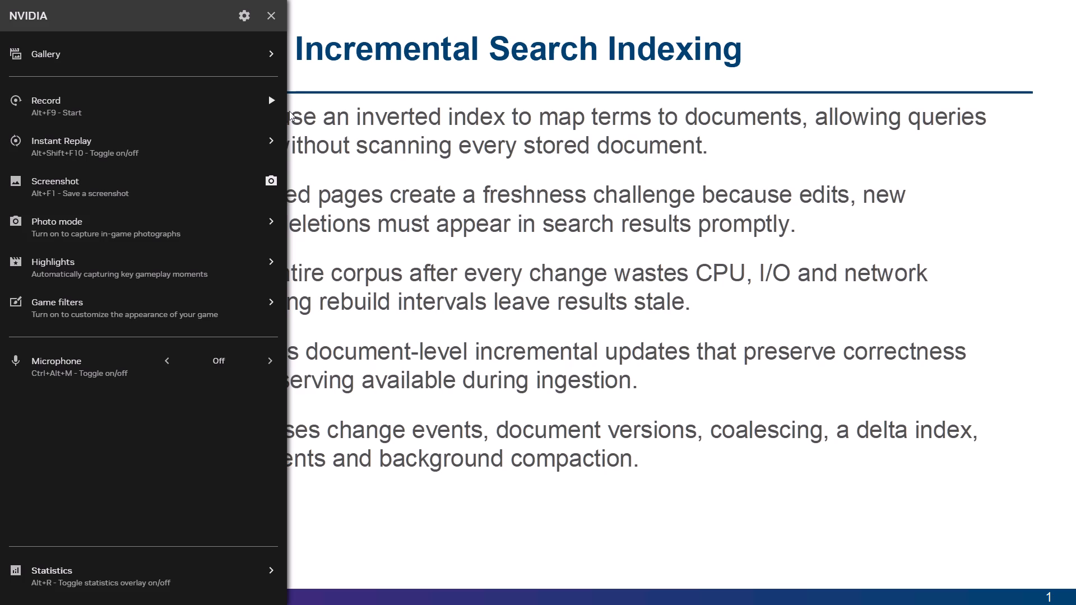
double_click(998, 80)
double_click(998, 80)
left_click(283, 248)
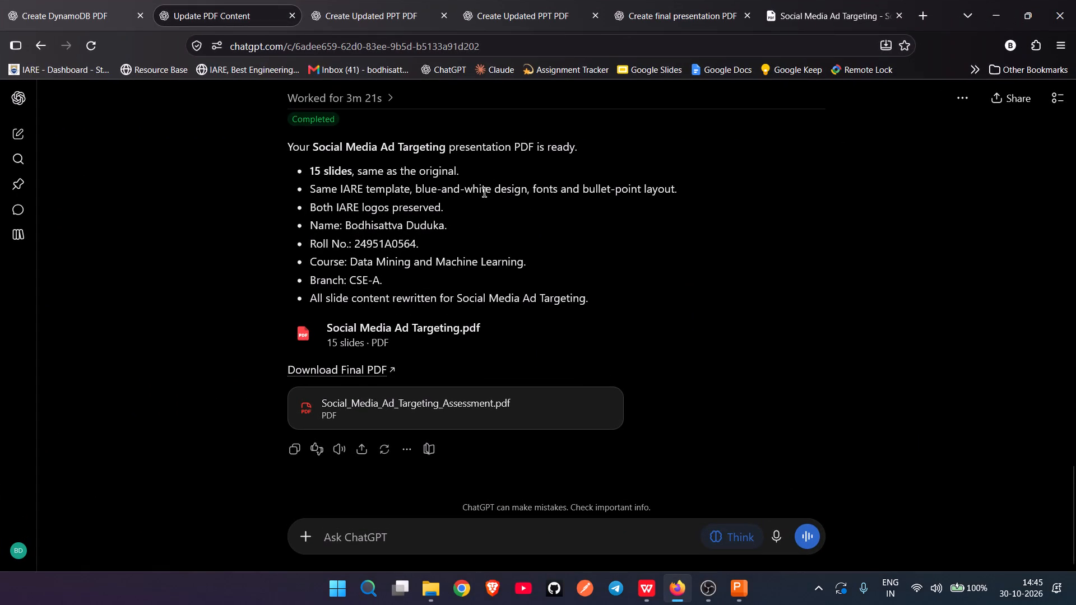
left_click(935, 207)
Switch through the open Firefox, WPS Office and slide show windows to check them, ending on the OBS window.
key("super+Tab")
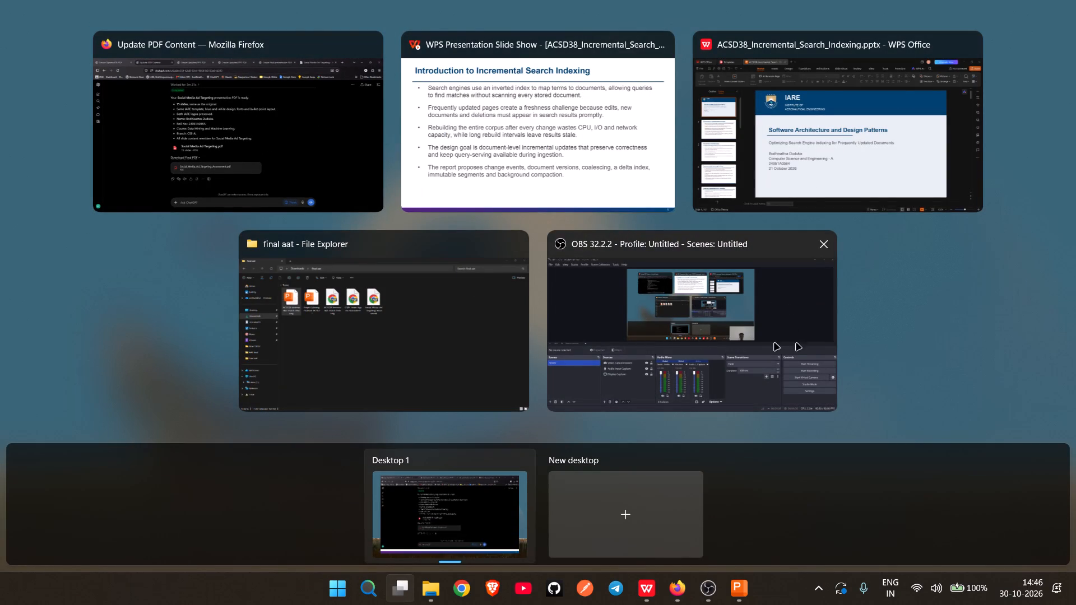
left_click(903, 342)
key("super+d")
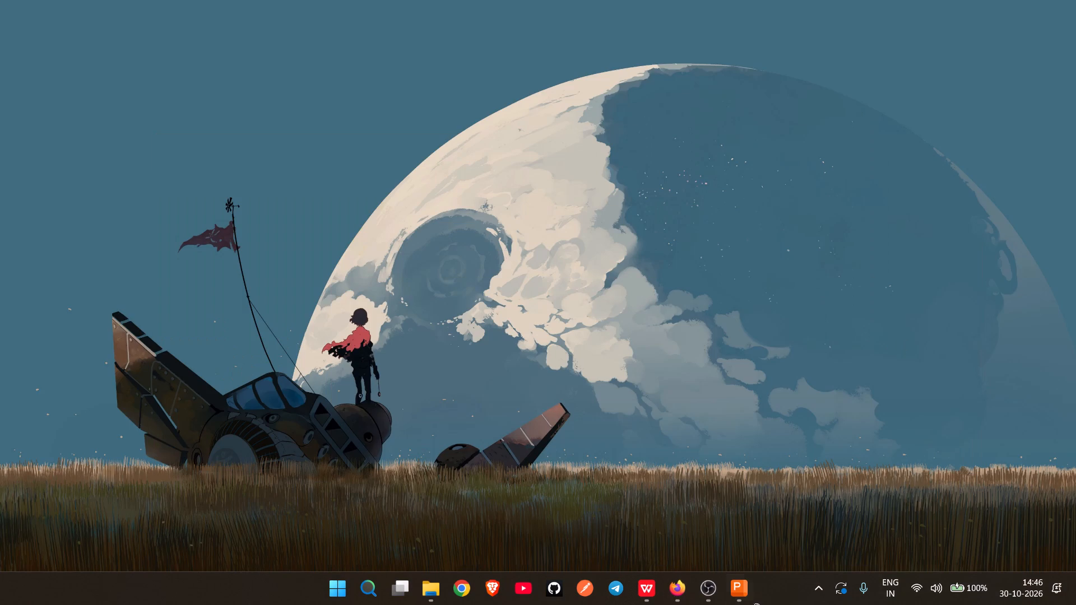
left_click(711, 598)
left_click(671, 593)
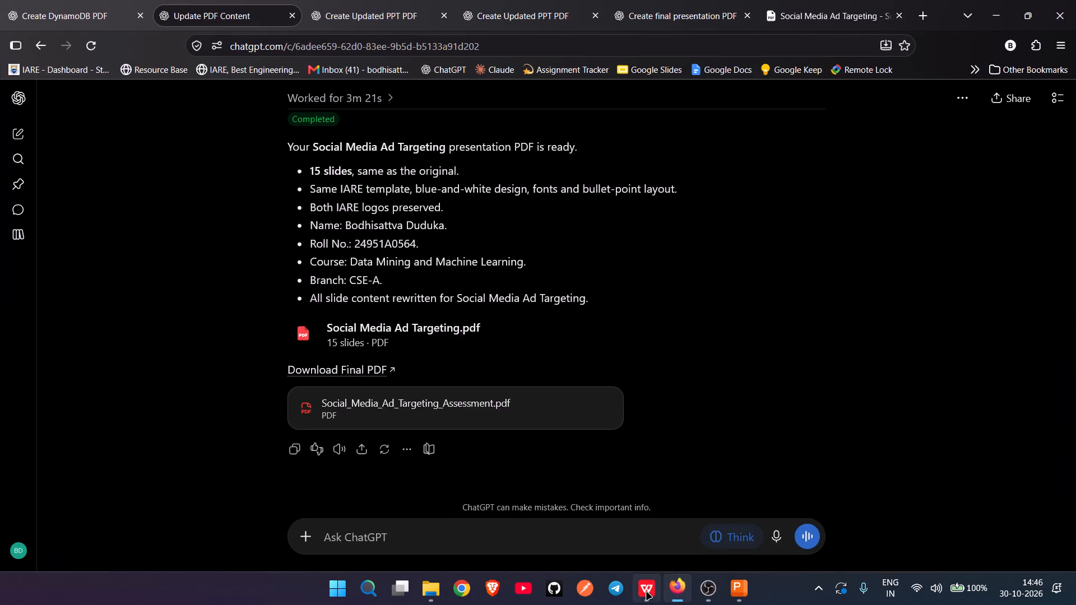
left_click(646, 593)
left_click(739, 590)
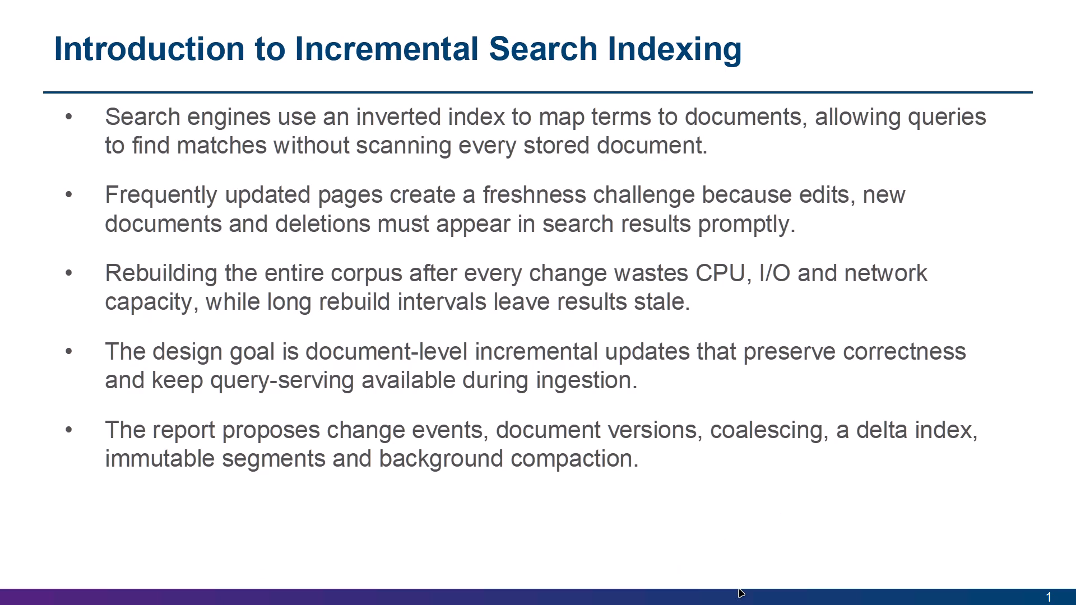
key("alt+Tab")
key("alt+Tab")
key("alt+Tab")
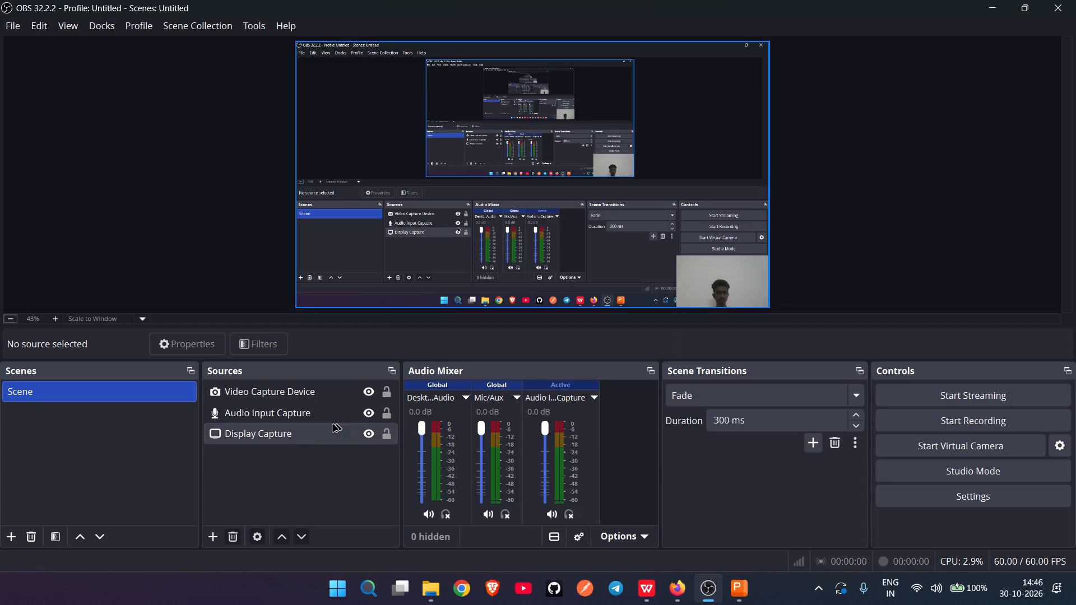
Check the display choices of the Display Capture source, and remove that source from the scene.
left_click(293, 434)
left_click(407, 338)
left_click(408, 343)
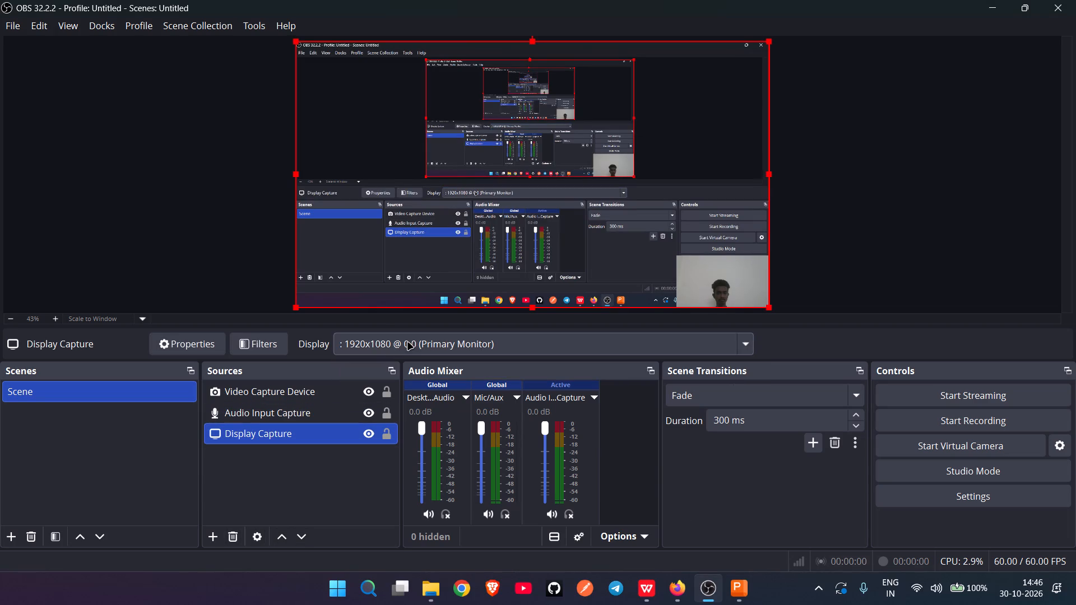
left_click(448, 353)
left_click(448, 353)
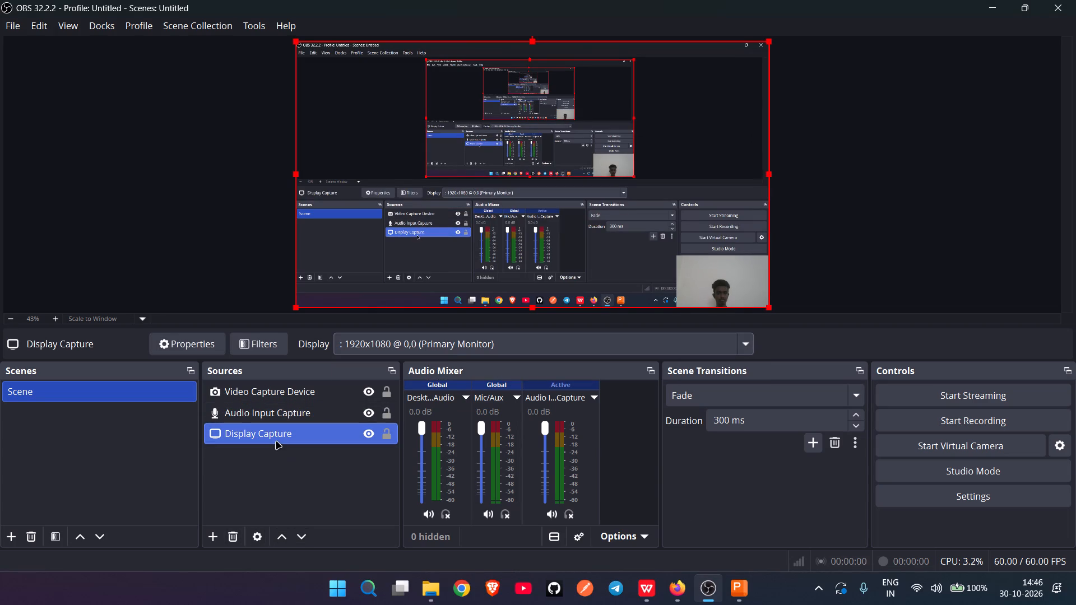
key("Delete")
left_click(311, 430)
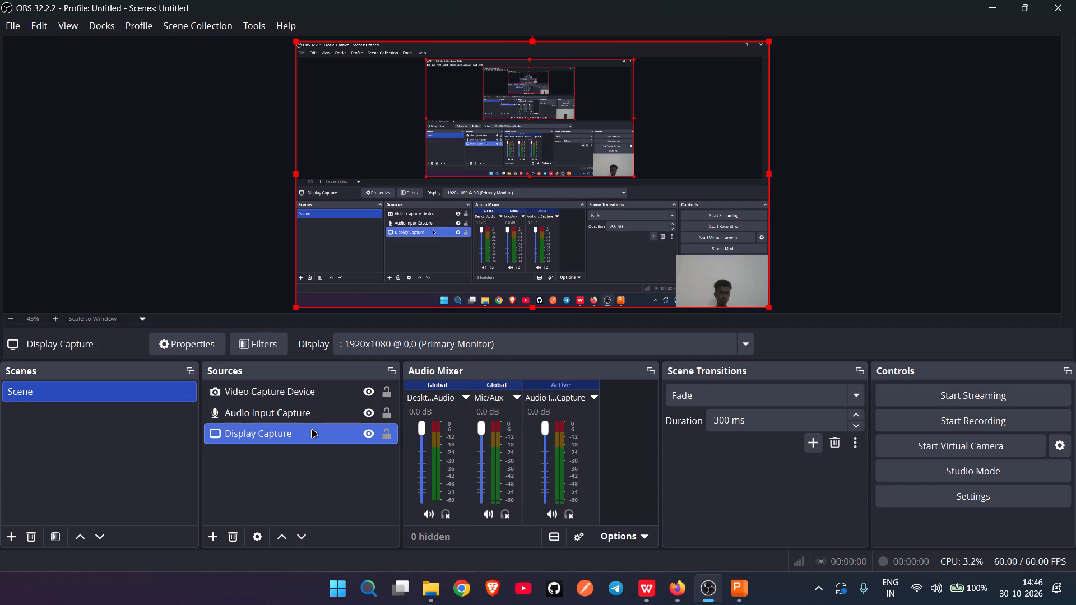
key("Delete")
left_click(590, 308)
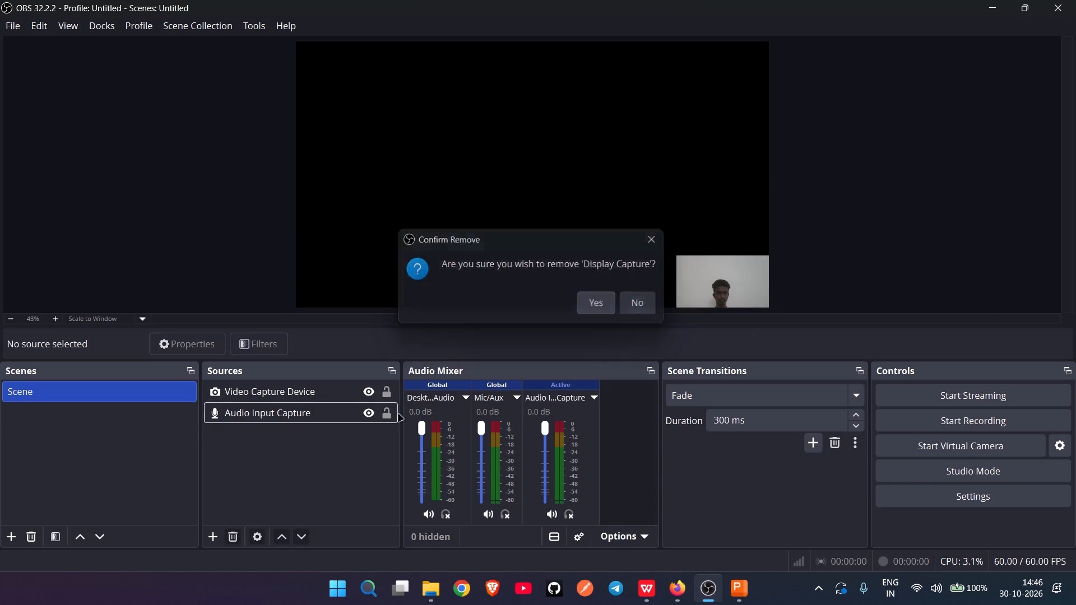
Add a new Display Capture source to the scene and review its capture methods, keeping Automatic.
left_click(222, 544)
left_click(215, 543)
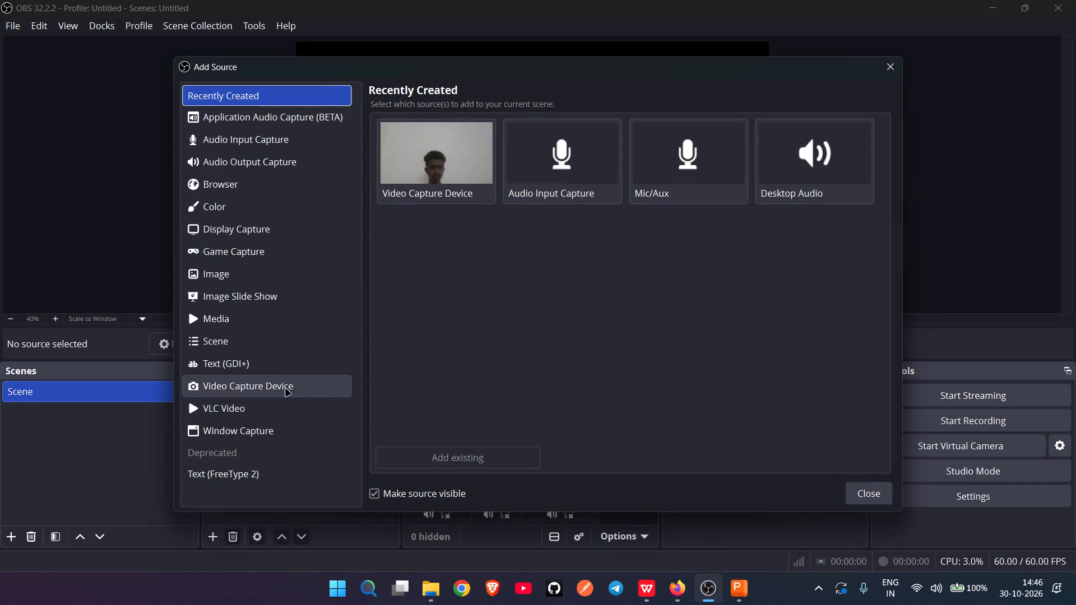
left_click(278, 234)
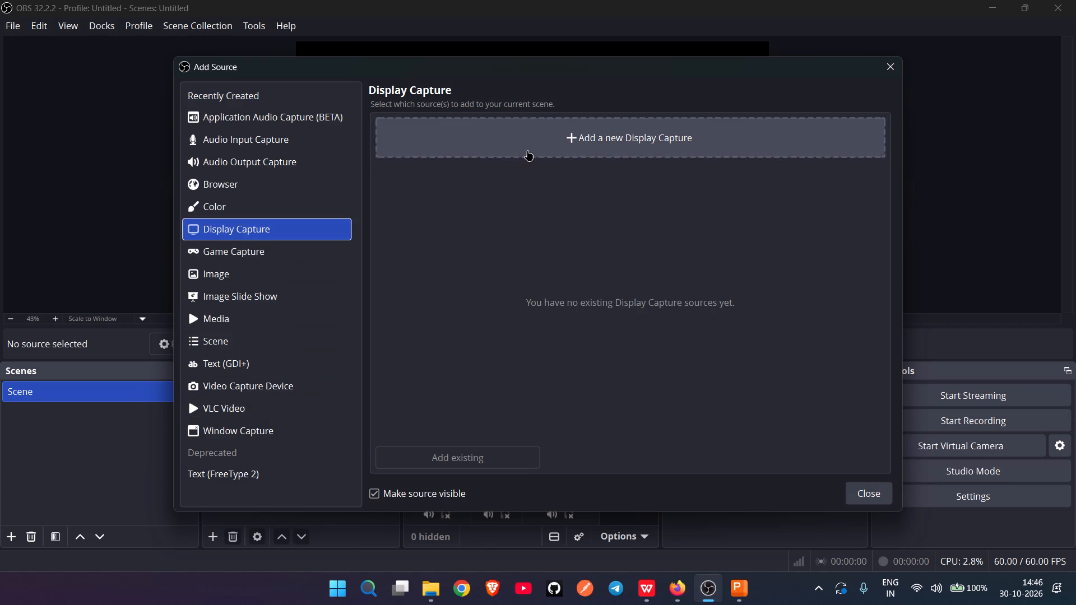
left_click(527, 151)
left_click(515, 292)
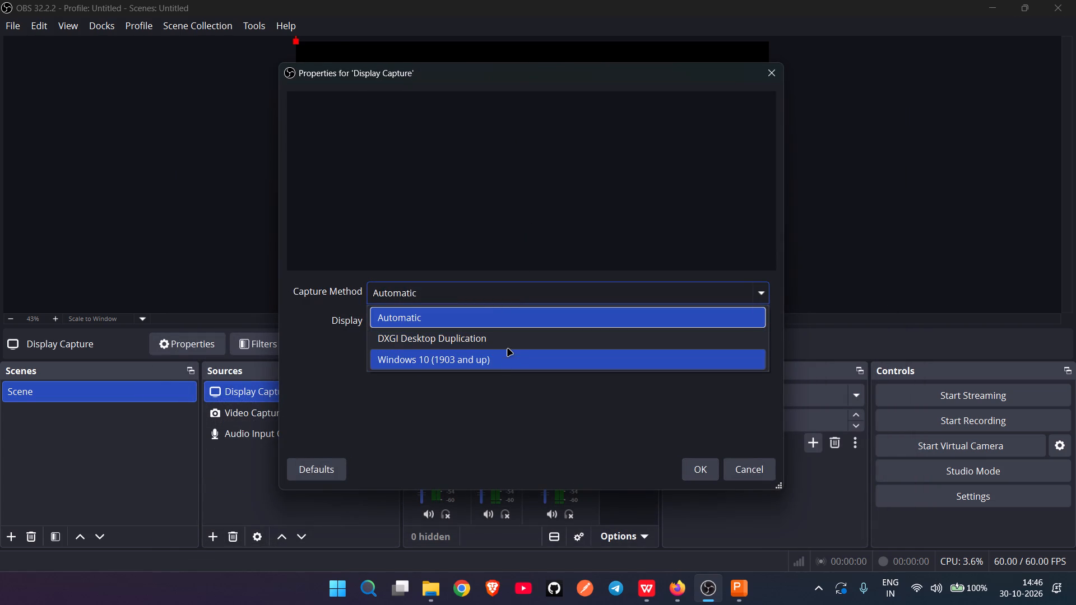
left_click(503, 291)
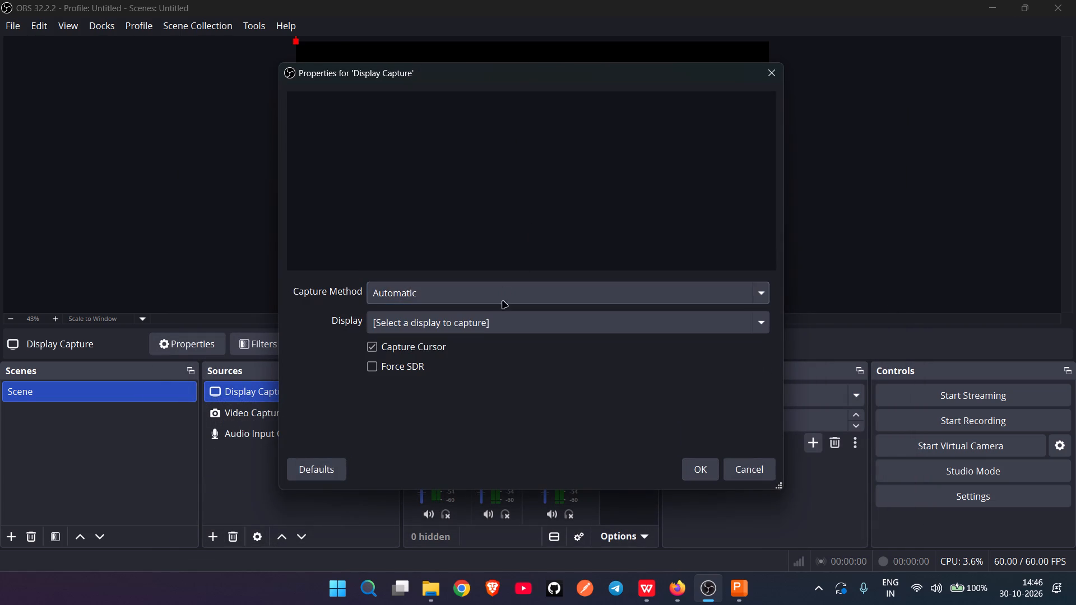
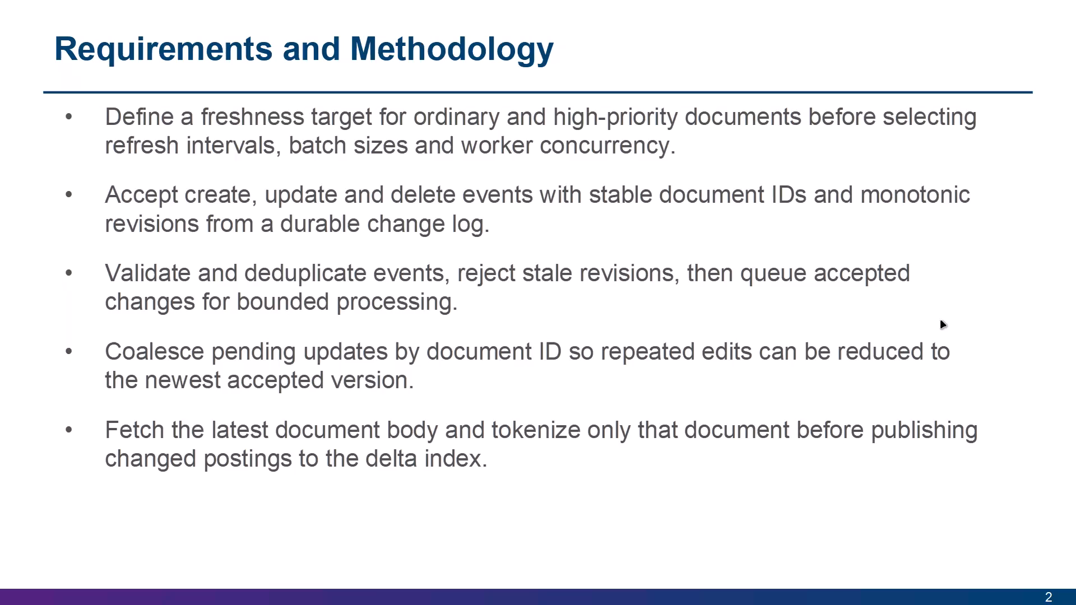
Switch from the running slide show to the OBS window for a brief check and return to the slide show.
key("alt+Tab")
key("alt+Tab")
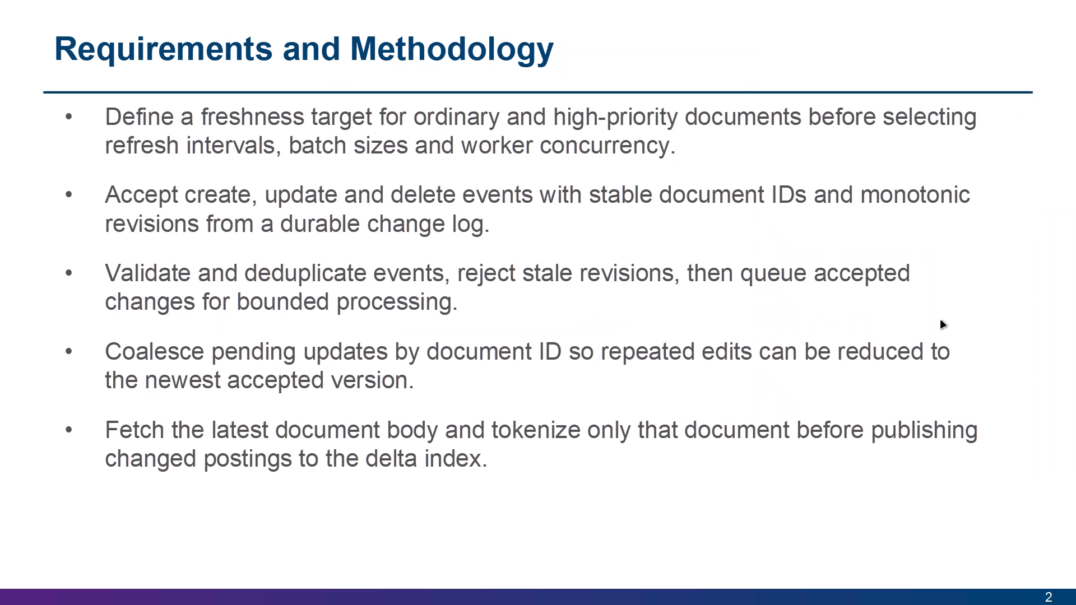
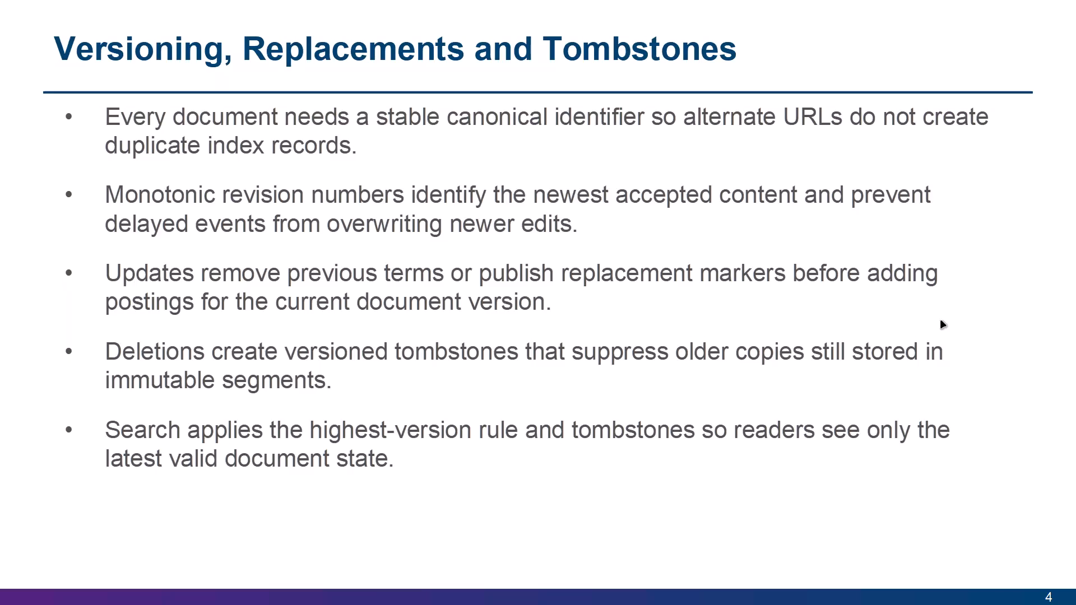
Check the ongoing recording in OBS while on the Versioning, Replacements and Tombstones slide, and return to the slide show.
key("alt+Tab")
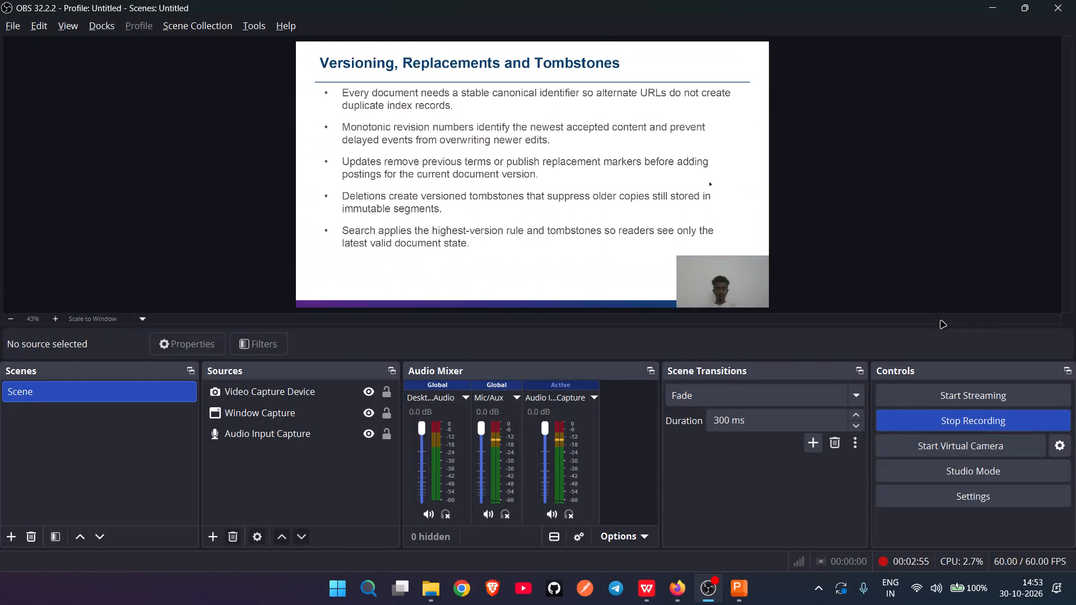
key("alt+Tab")
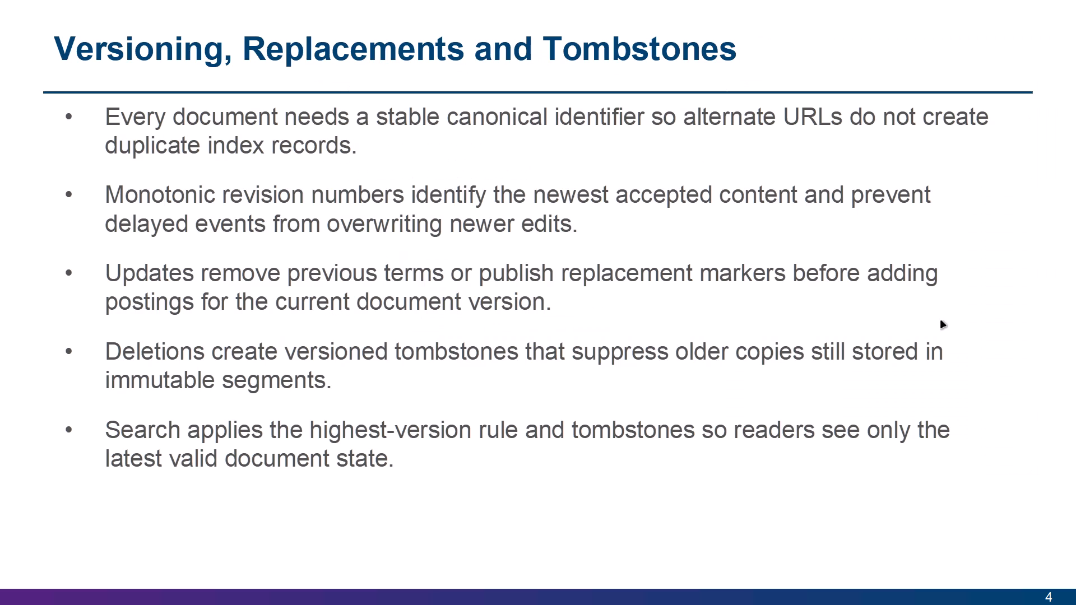
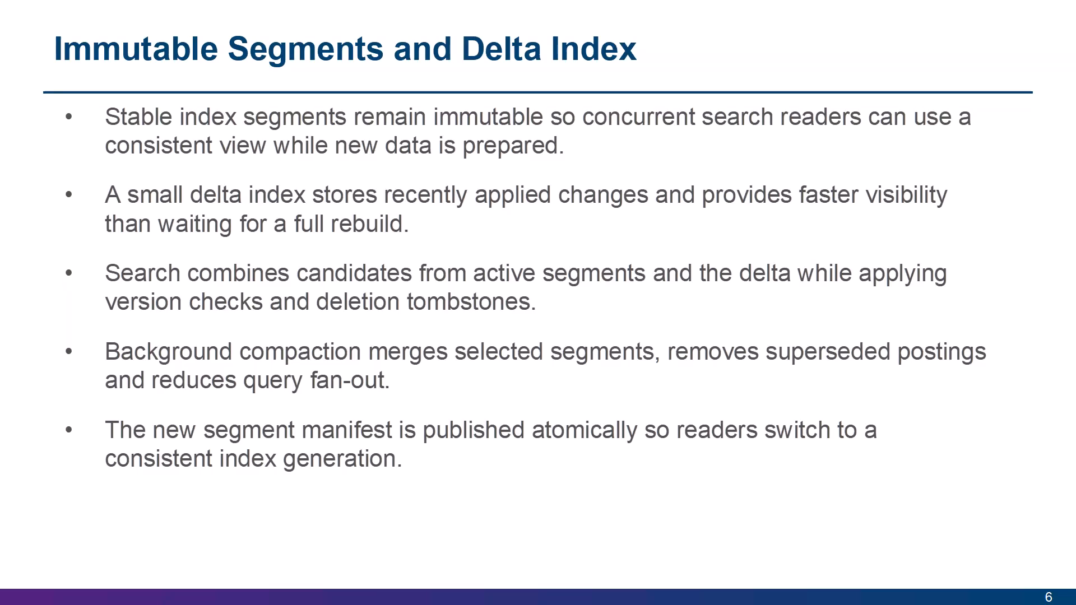
Advance the recorded slide show to the Refresh Policy and Background Compaction slide.
key("Right")
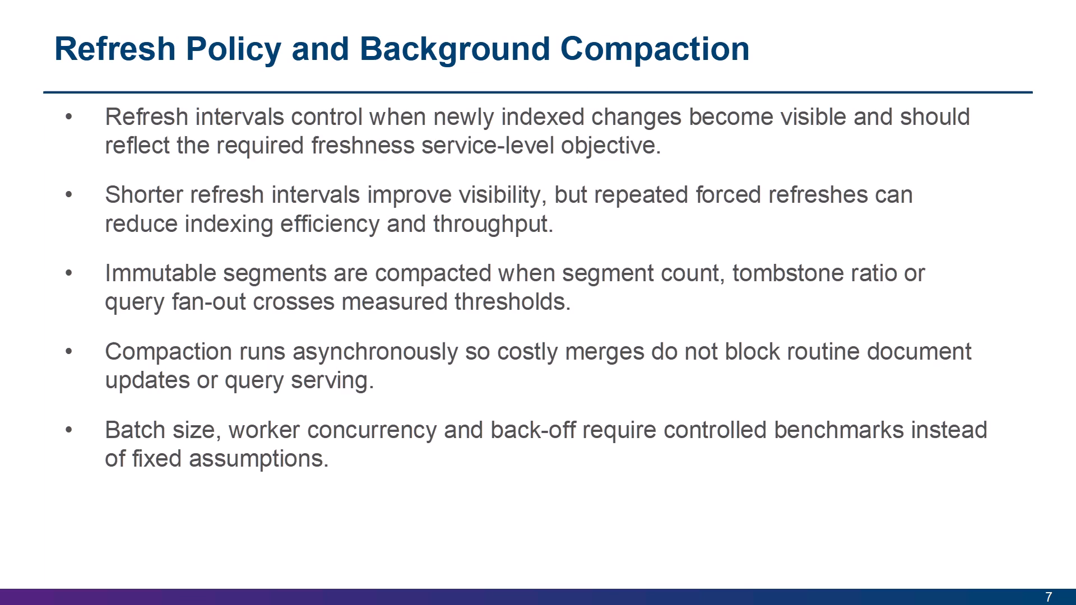
Check the ongoing recording in OBS while on the Refresh Policy and Background Compaction slide, and return to the slide show.
key("alt+Tab")
key("alt+Tab")
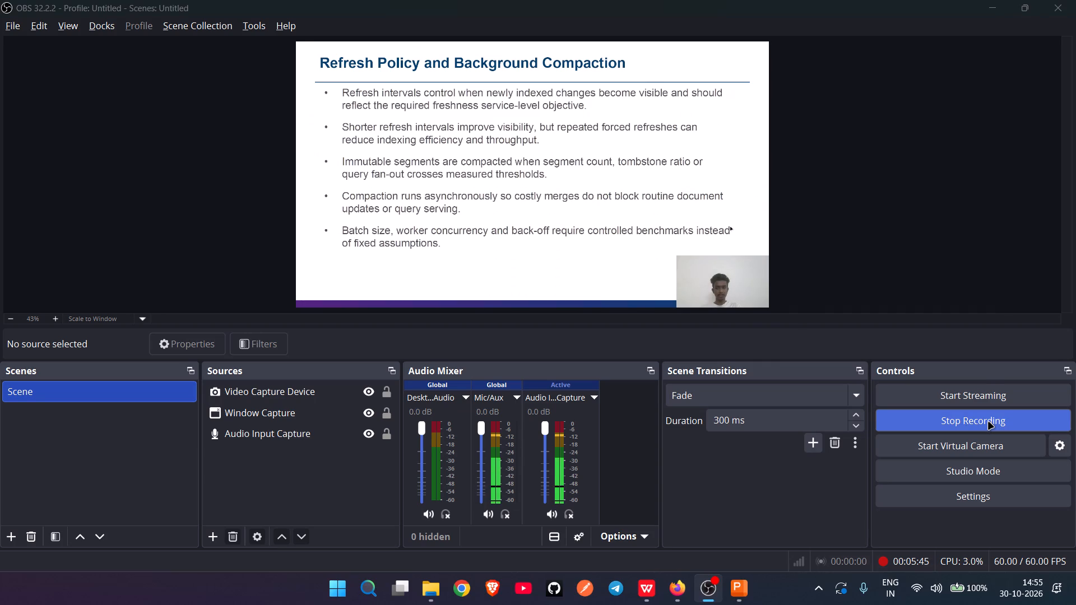
Advance the recorded slide show from the Refresh Policy and Background Compaction slide to the following slide.
key("Right")
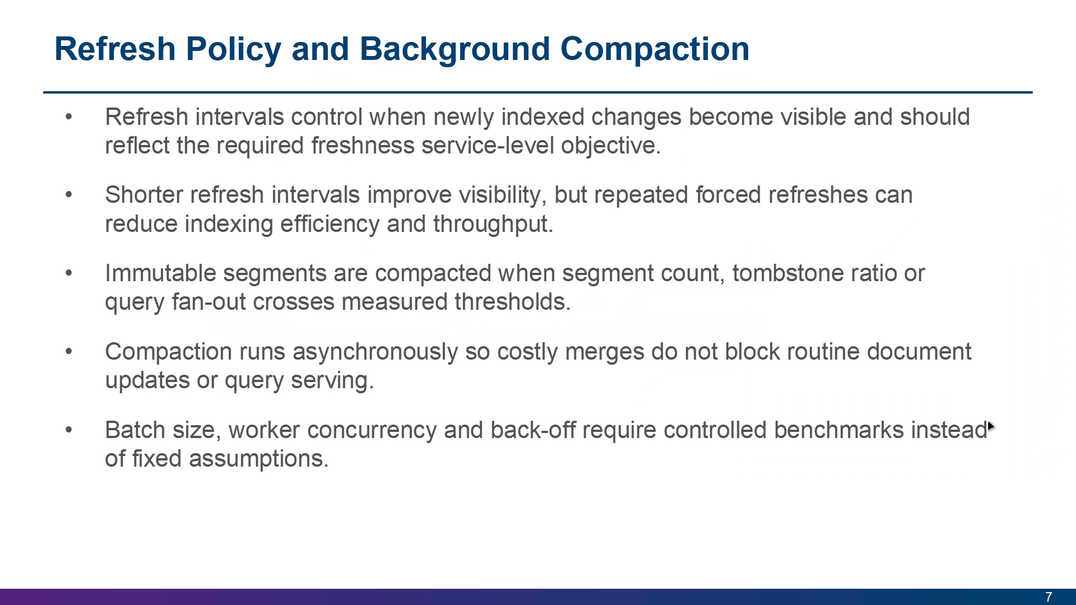
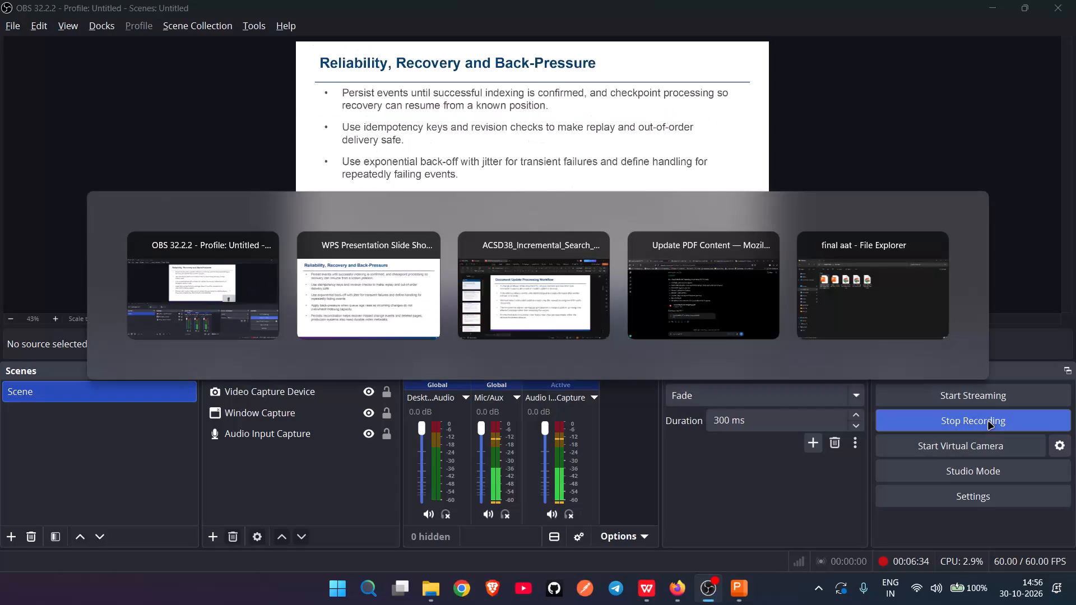
Check the ongoing recording in OBS, return to the slide show, and advance it to the Prototype Behavior and Validation slide.
key("alt+Tab")
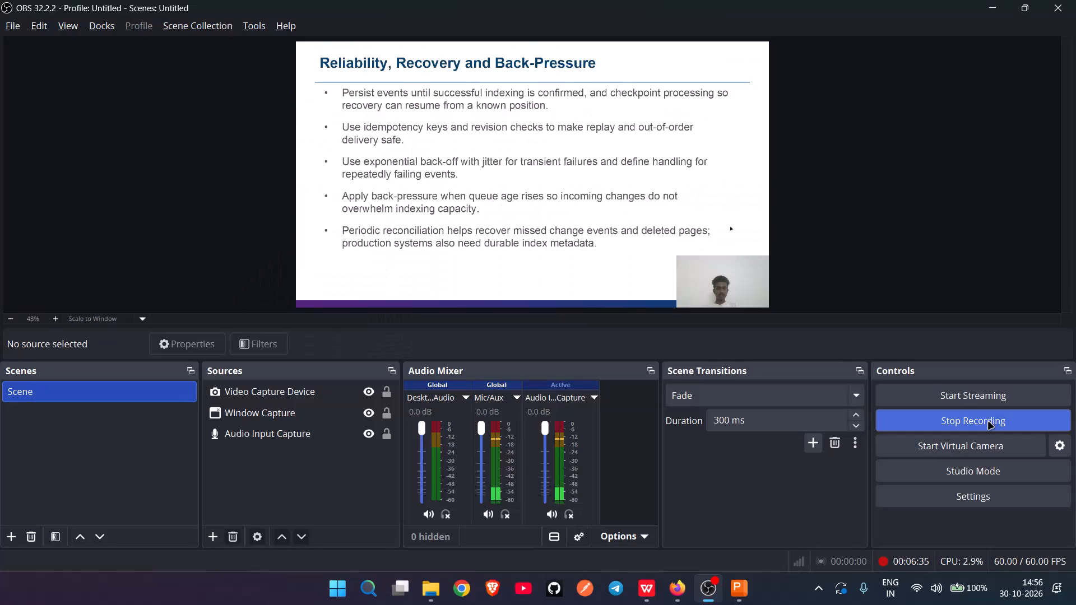
key("alt+Tab")
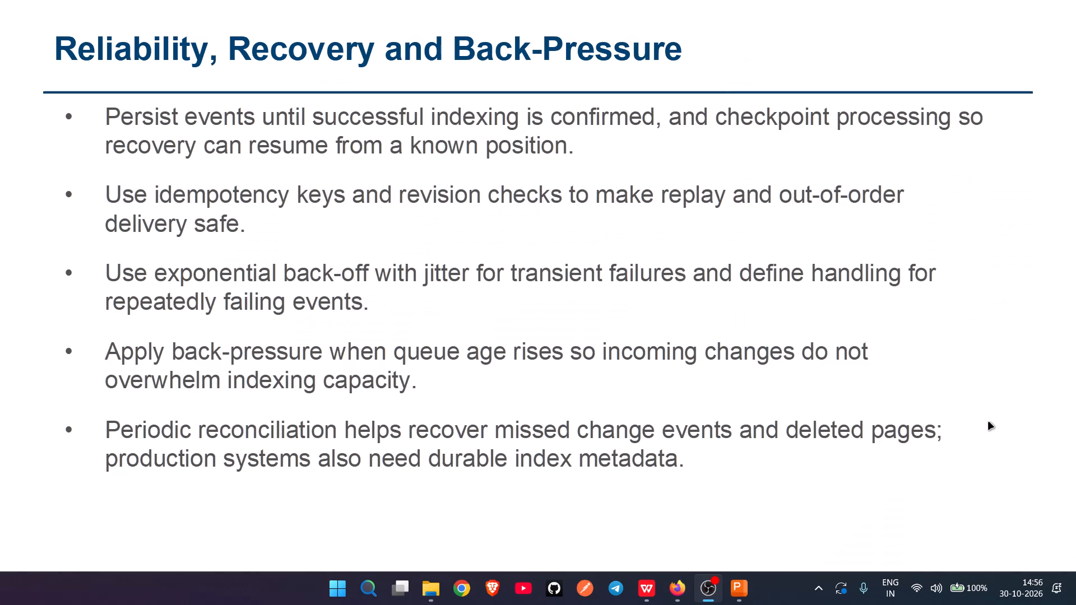
key("alt+Tab")
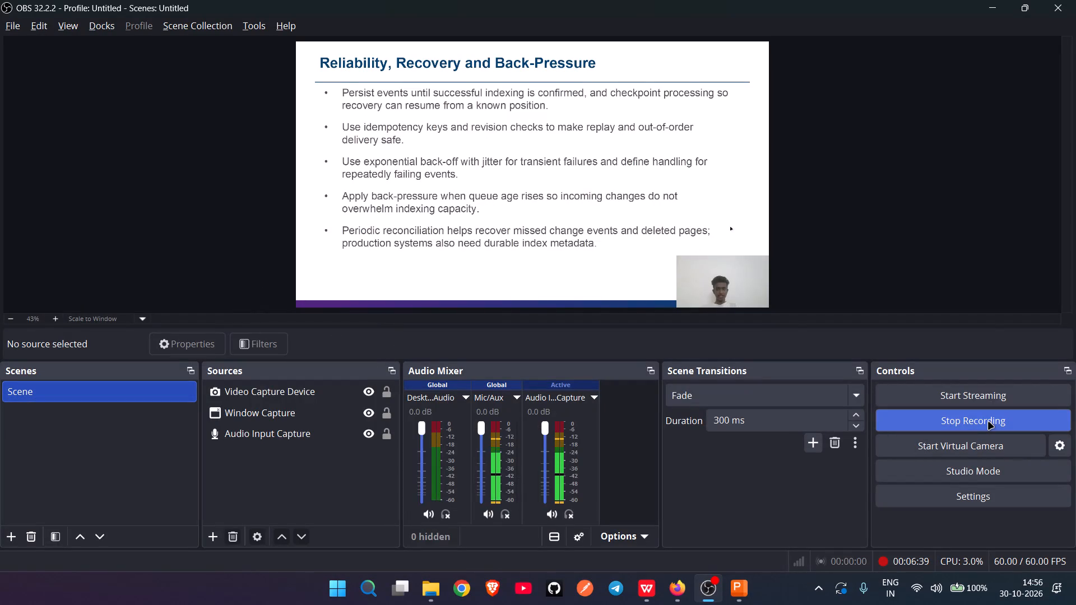
key("alt+Tab")
key("Right")
Check the recording in OBS again, return to the slide show, and advance it to the Performance Metrics and Evaluation slide.
key("alt+Tab")
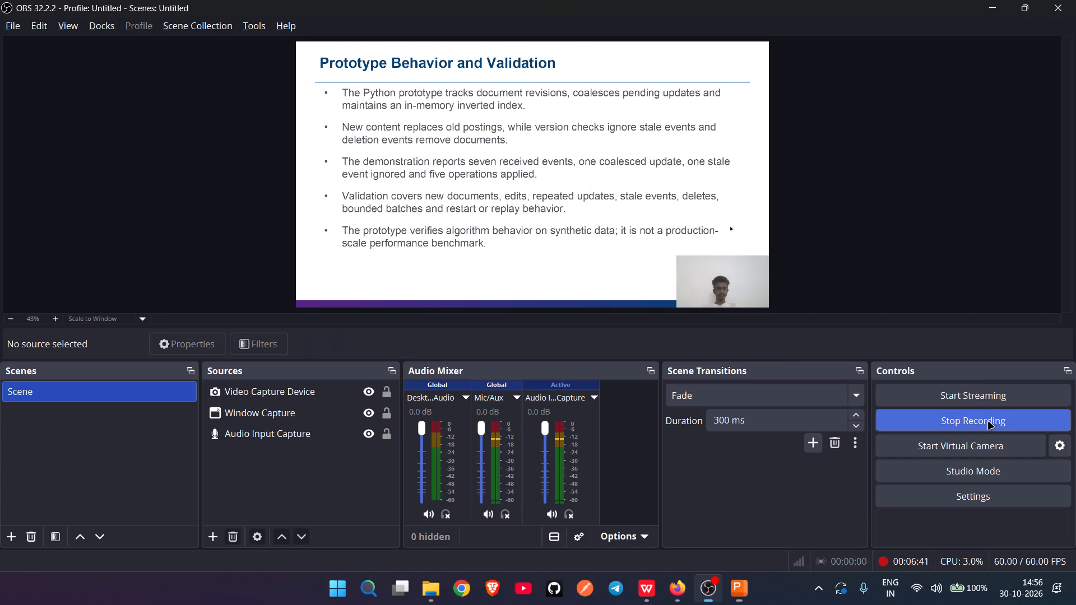
key("alt+Tab")
key("alt+Tab")
key("alt+Tab")
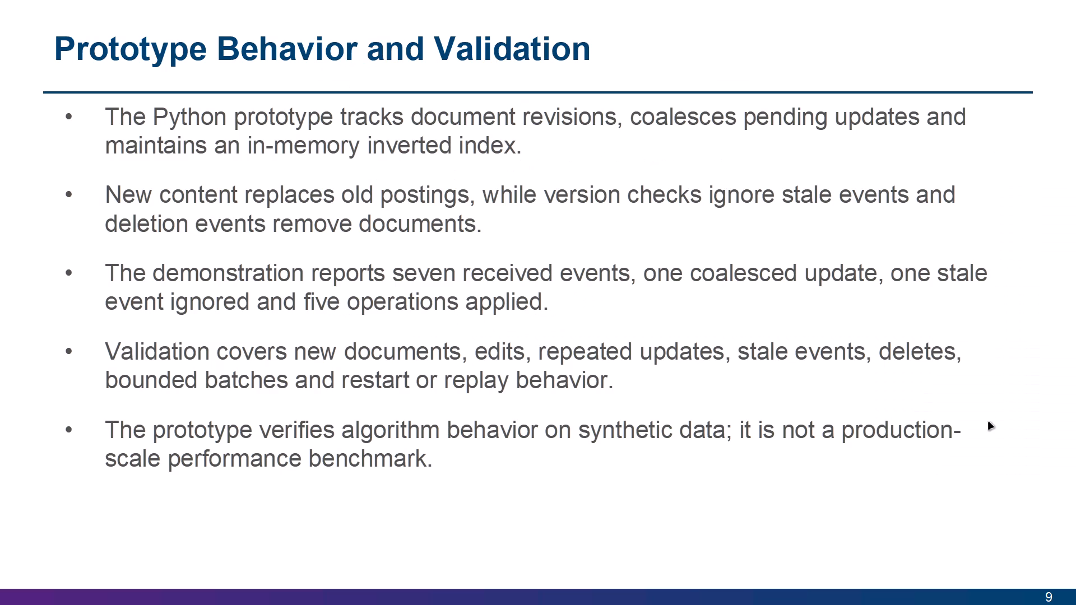
key("Right")
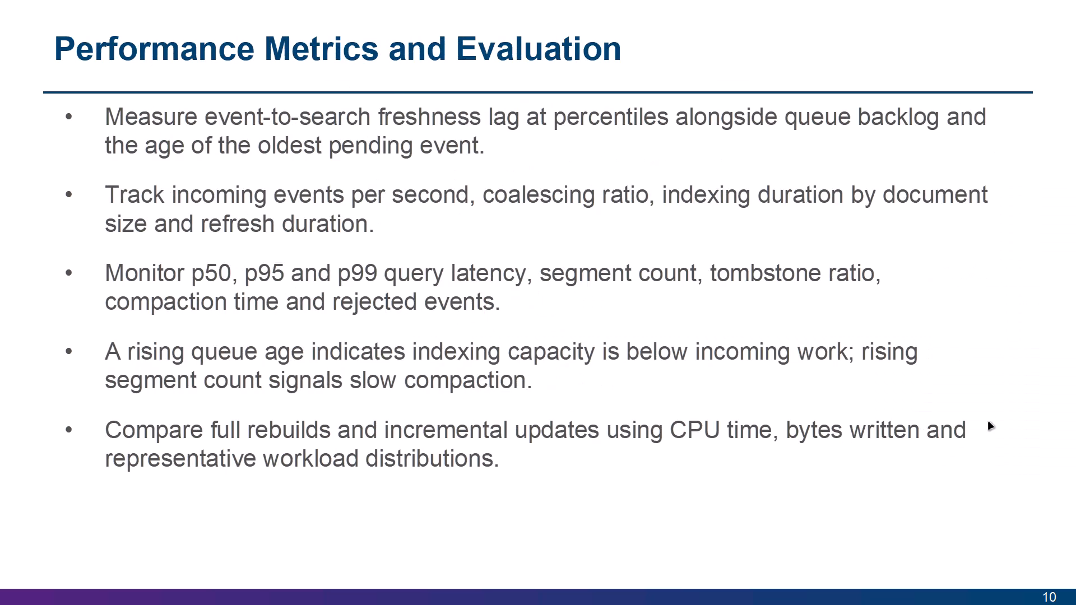
Check the ongoing recording in OBS while on the Performance Metrics and Evaluation slide, and return to the slide show.
key("alt+Tab")
key("alt+Tab")
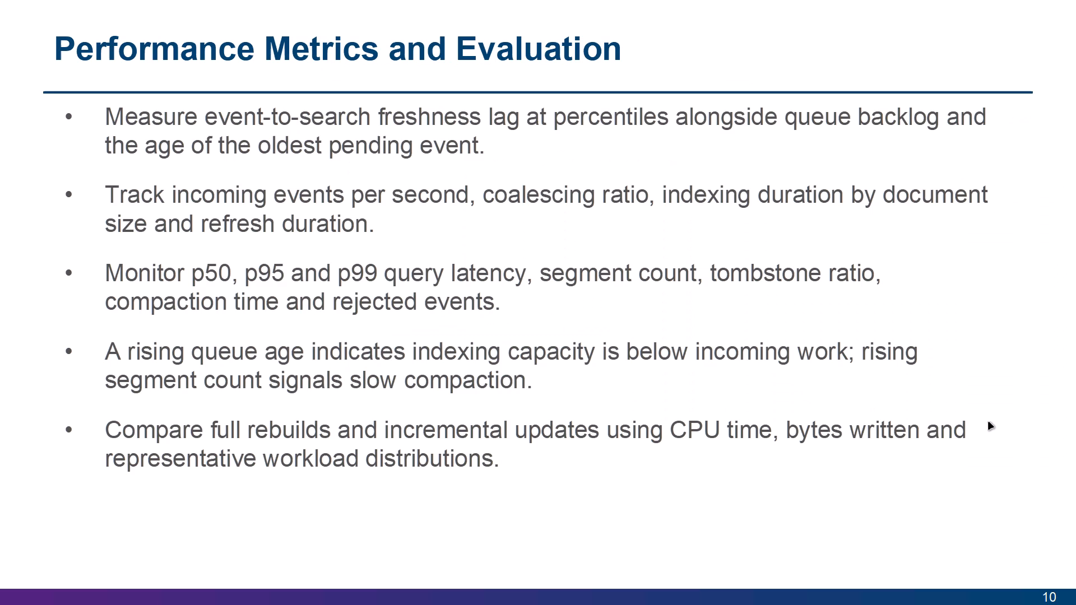
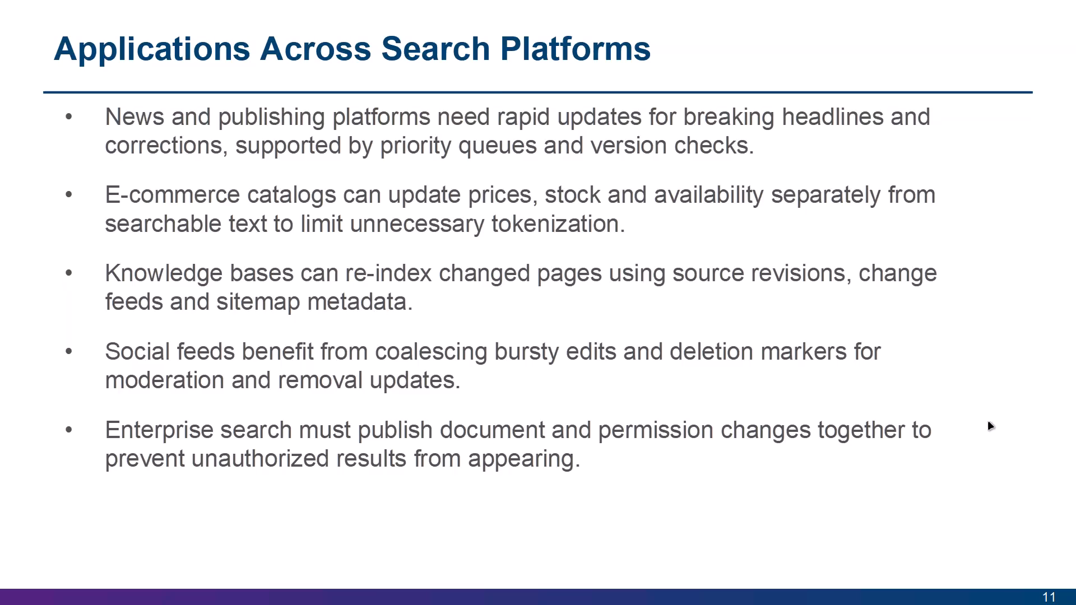
Check the ongoing recording in OBS while on the Applications Across Search Platforms slide, and return to the slide show.
key("alt+Tab")
key("alt+Tab")
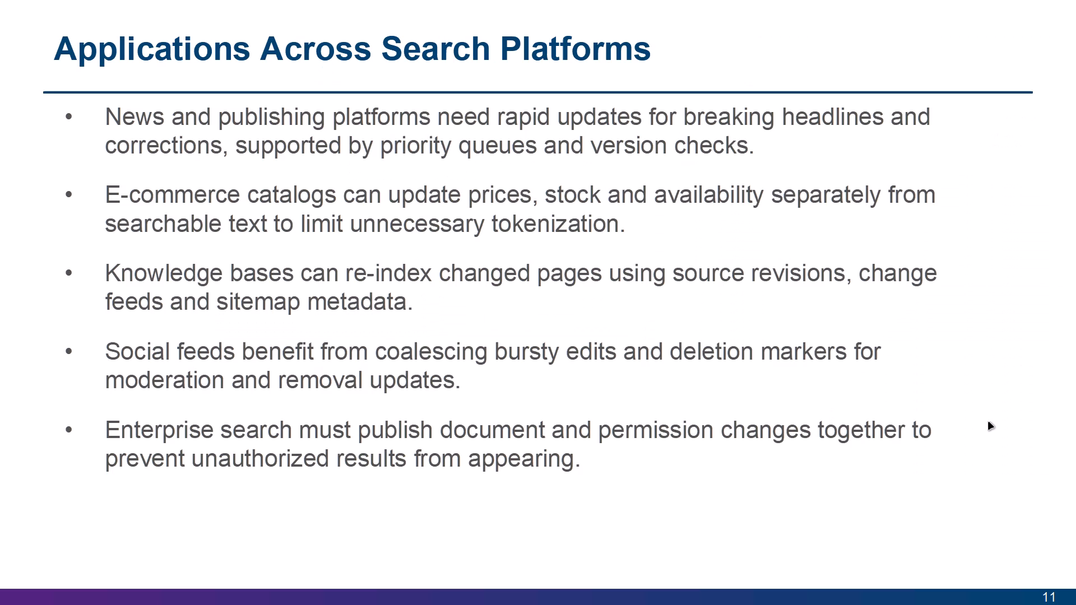
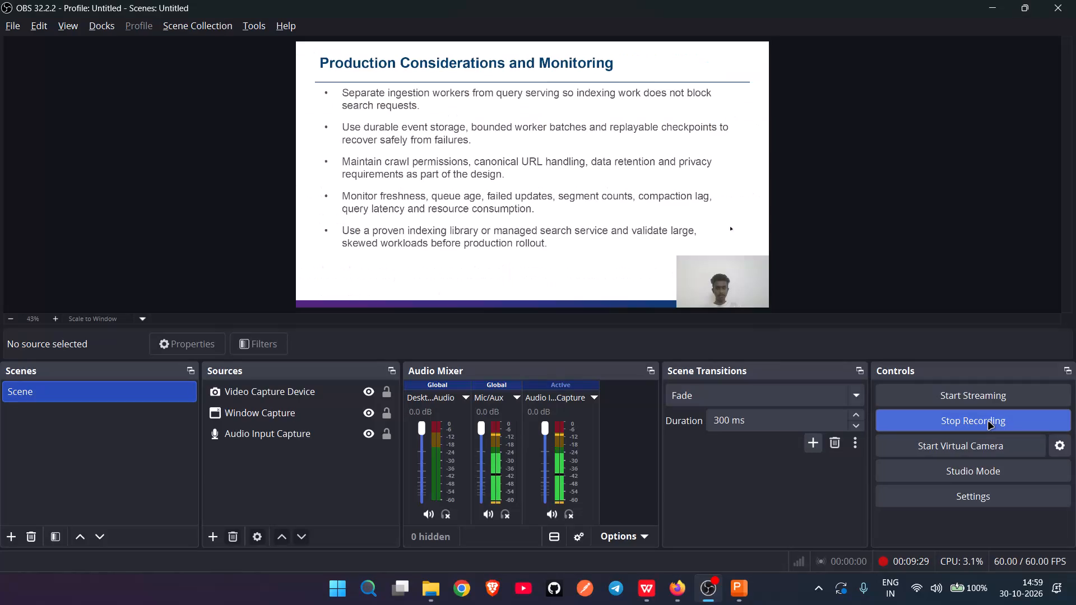
Return to the slide show and move it to the Key Design Decisions and Conclusion slide.
key("alt+Tab")
key("Right")
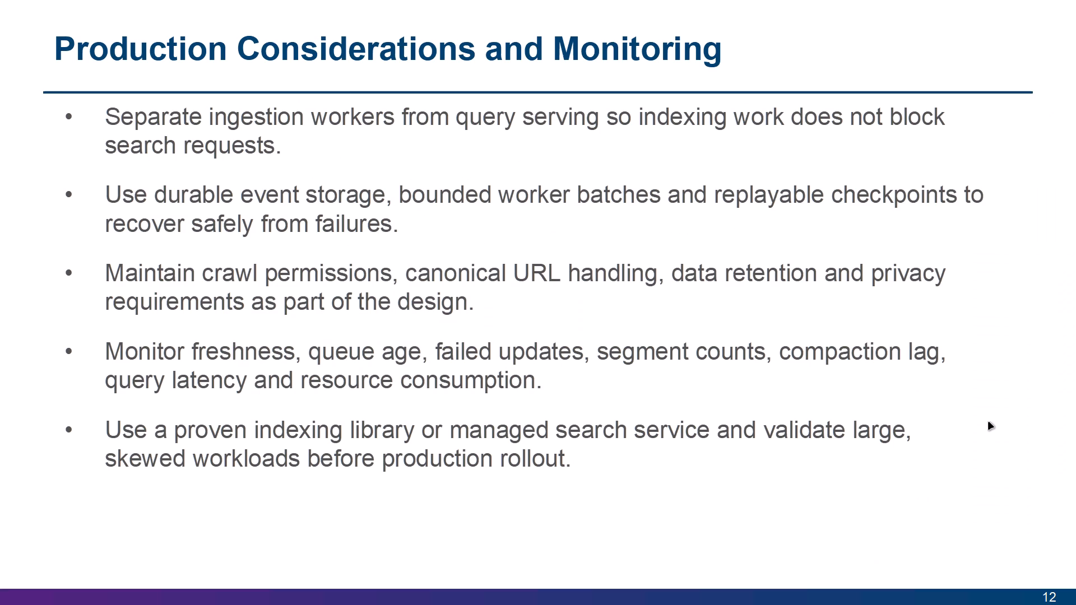
left_click(989, 422)
key("Left")
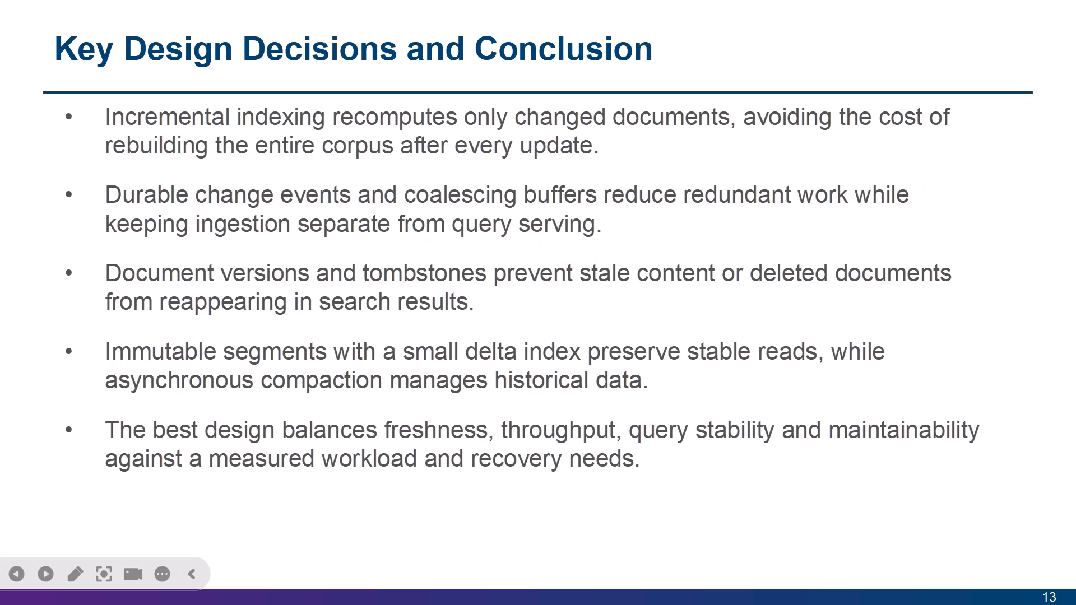
Check the ongoing recording in OBS while on the Key Design Decisions and Conclusion slide, and return to the slide show.
key("alt+Tab")
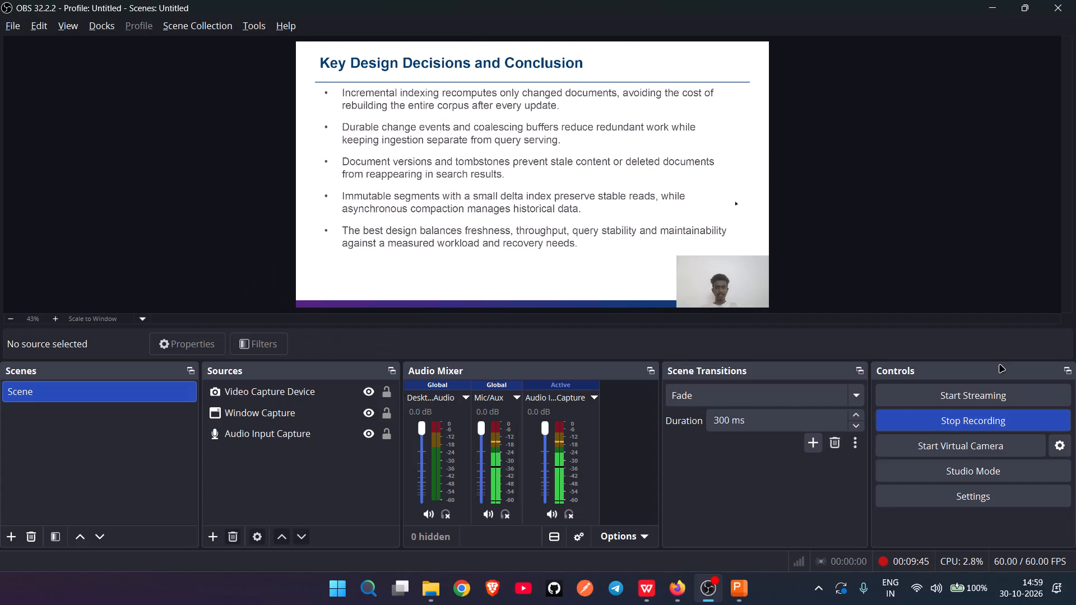
key("alt+Tab")
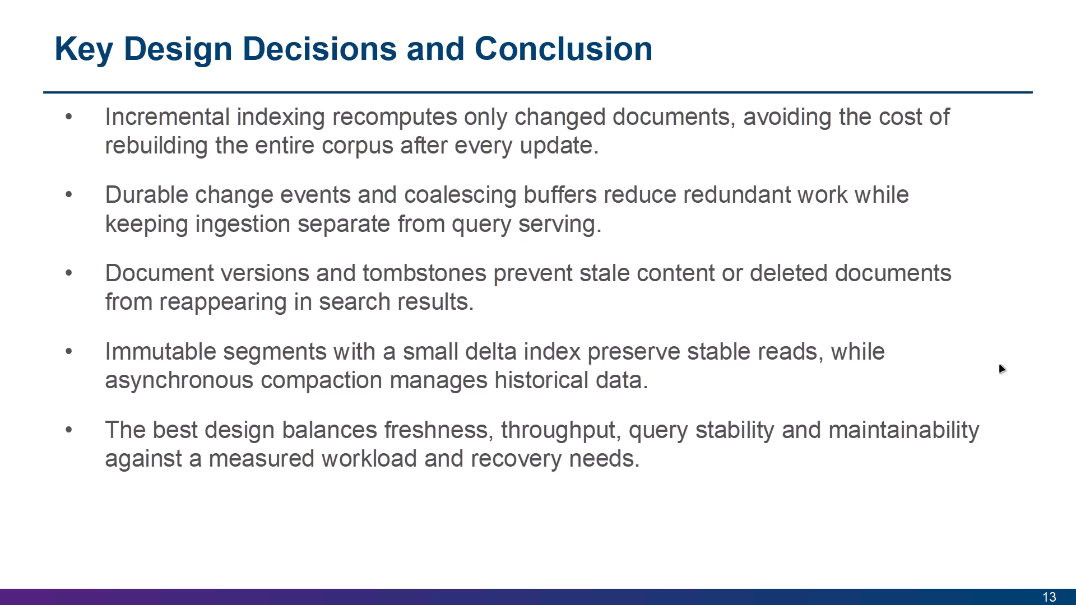
key("alt+Tab")
key("alt+Tab")
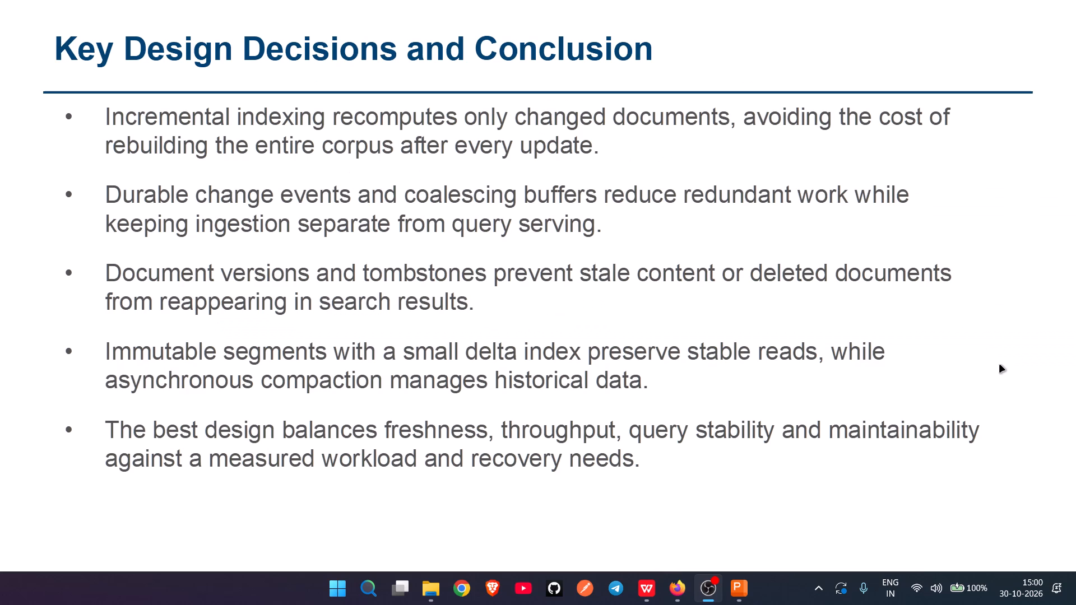
Advance the slide show to the closing Thank You slide, stop the recording, and switch to OBS.
key("Right")
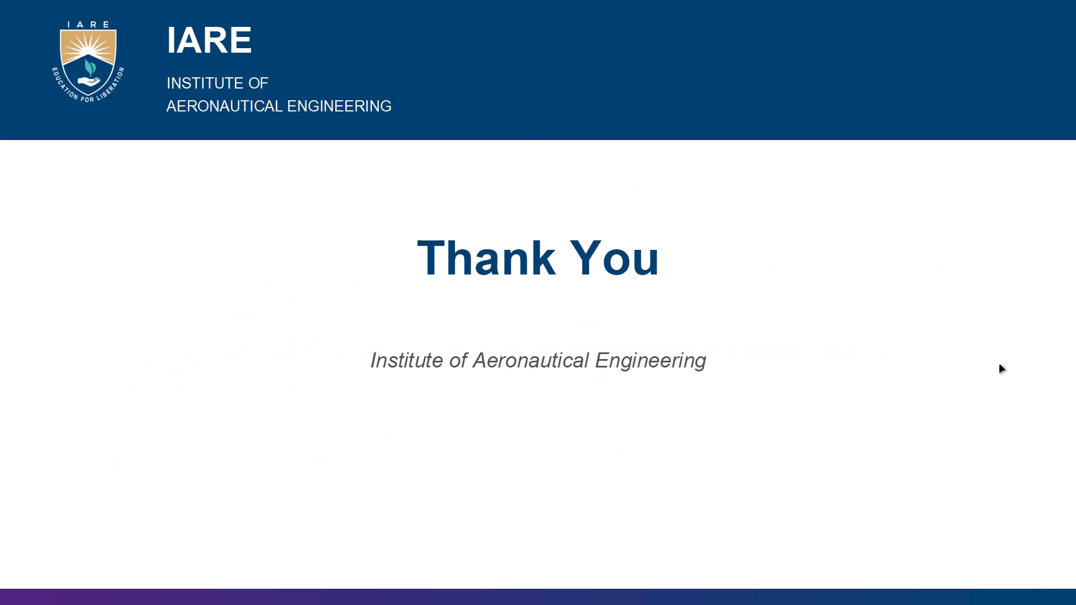
key("grave")
key("alt+Tab")
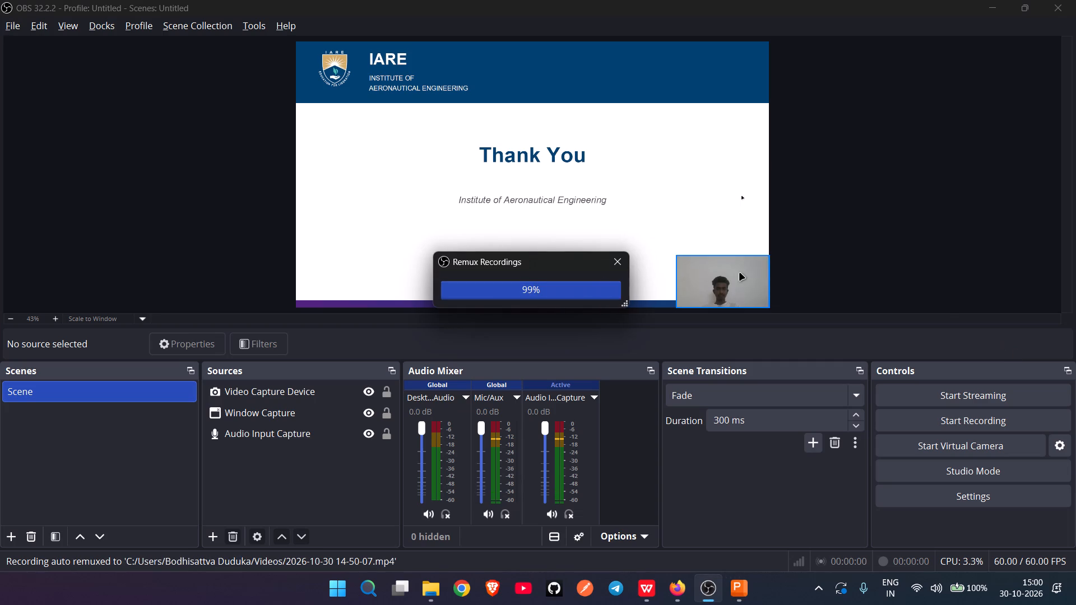
left_click(4, 26)
left_click(21, 44)
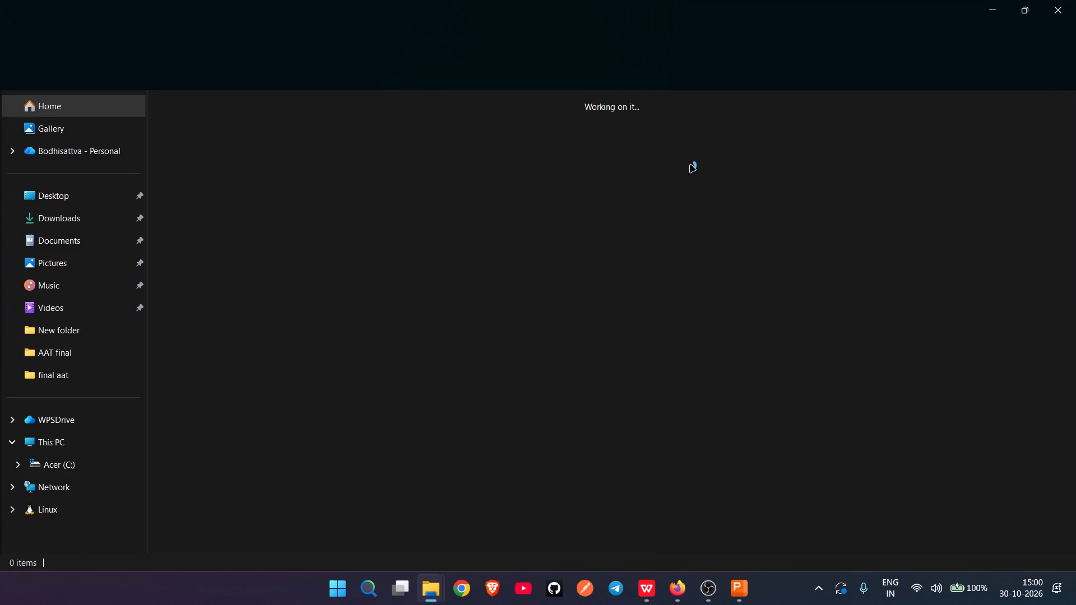
left_click_drag(513, 213, 762, 143)
left_click(819, 238)
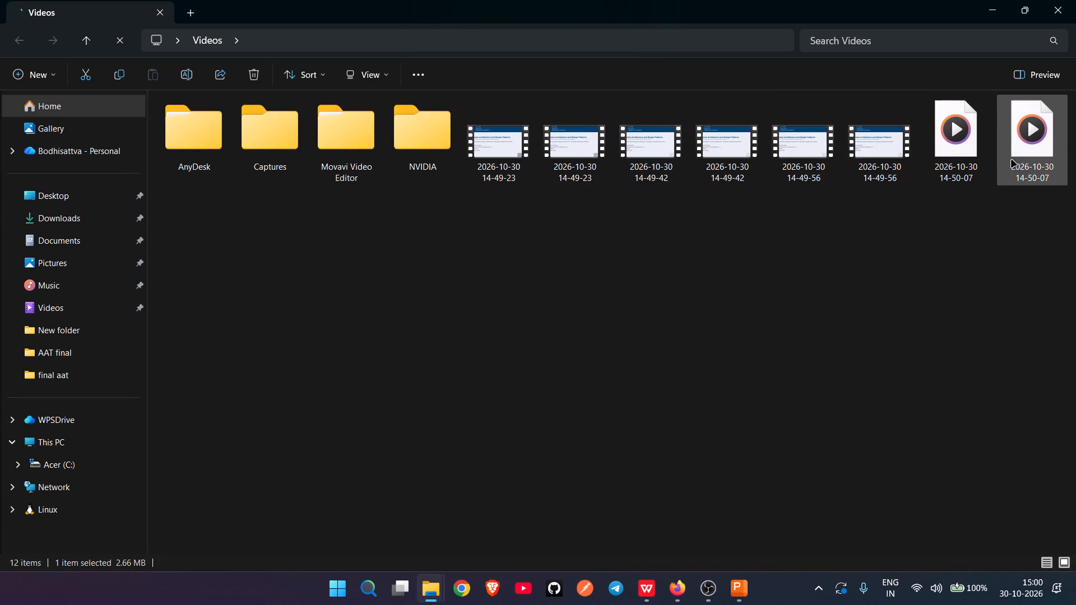
double_click(1012, 160)
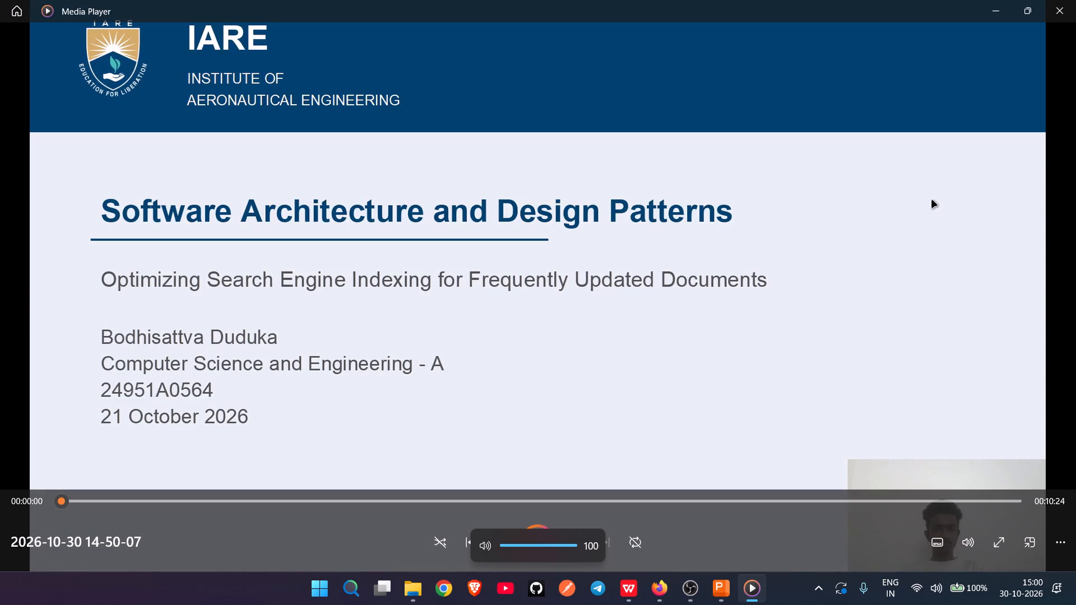
left_click(429, 502)
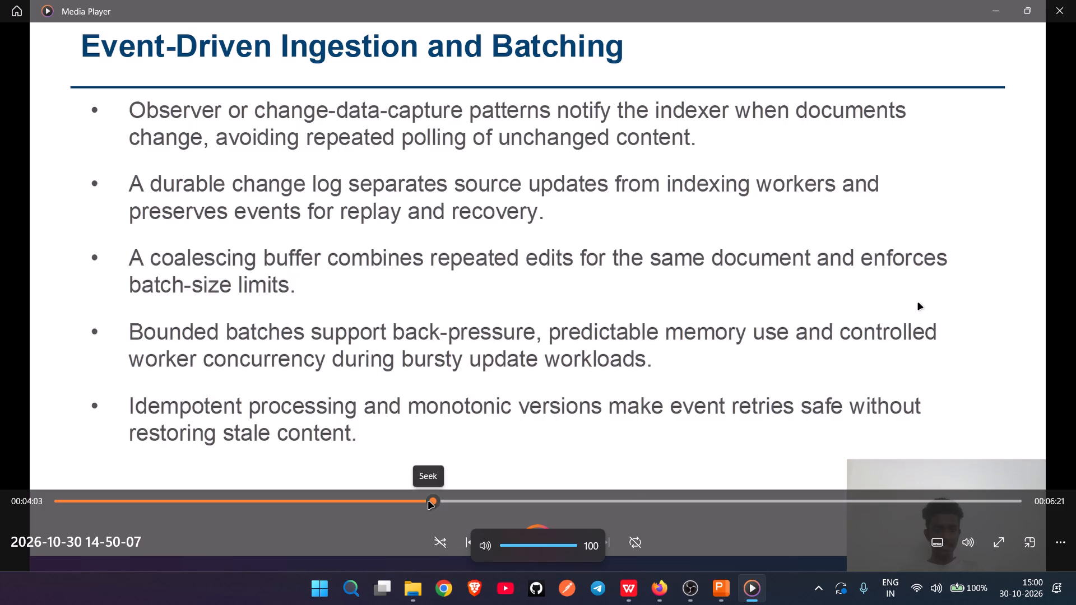
left_click(631, 500)
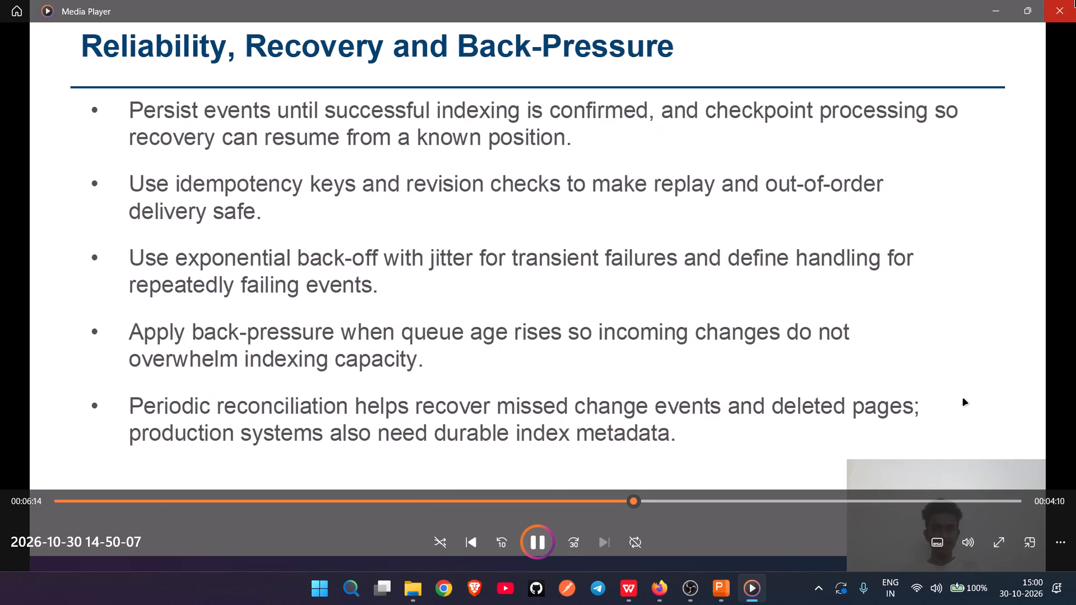
left_click(1075, 0)
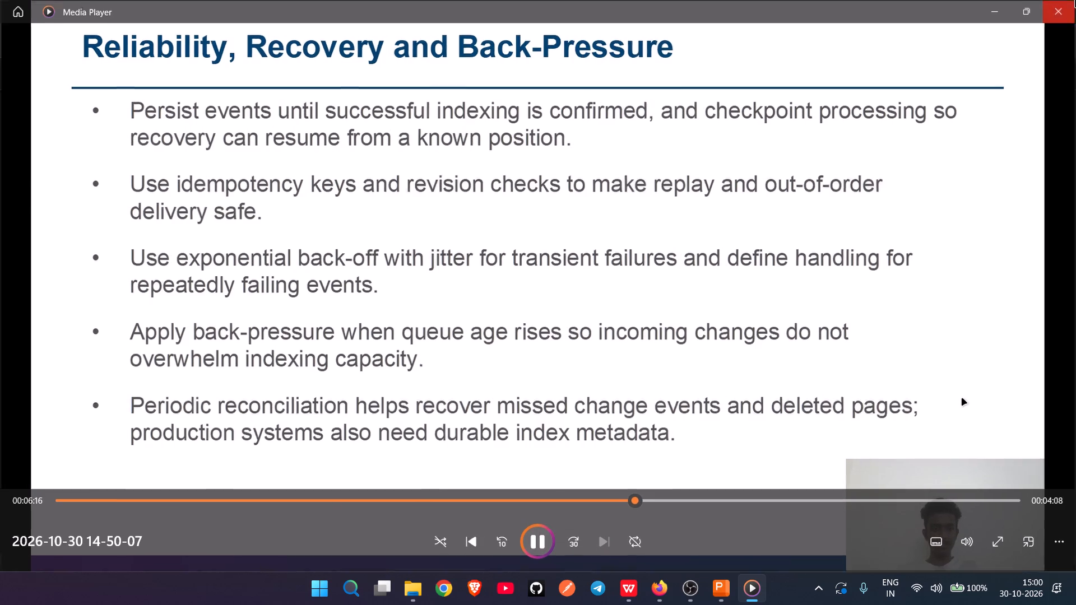
left_click_drag(532, 249, 875, 148)
left_click(930, 239)
left_click_drag(939, 225, 938, 202)
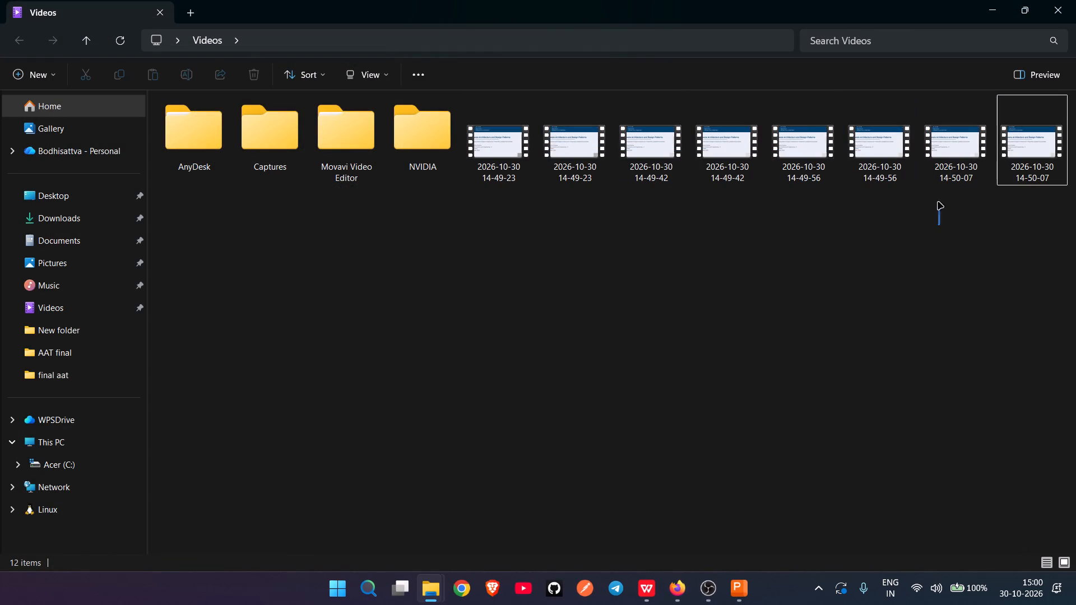
left_click_drag(938, 202, 494, 137)
key("Delete")
left_click(553, 269)
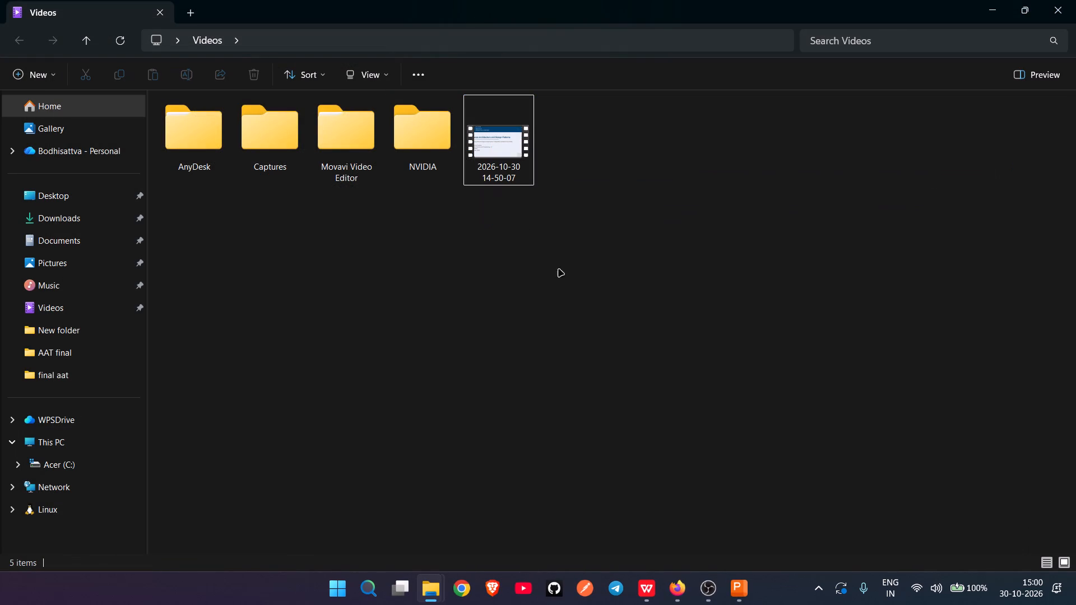
left_click(522, 599)
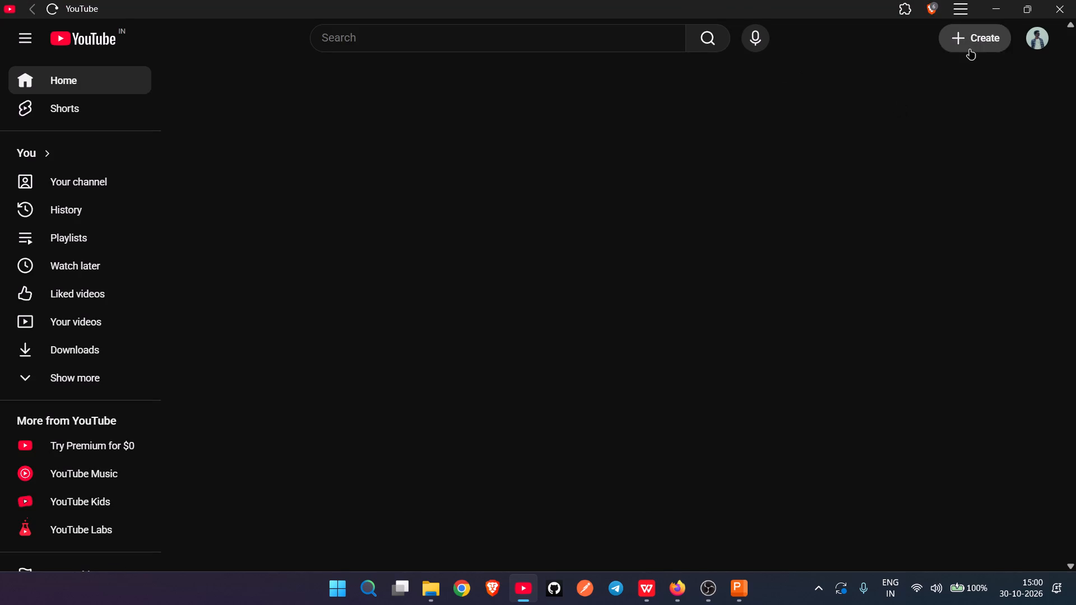
left_click(970, 38)
left_click(963, 69)
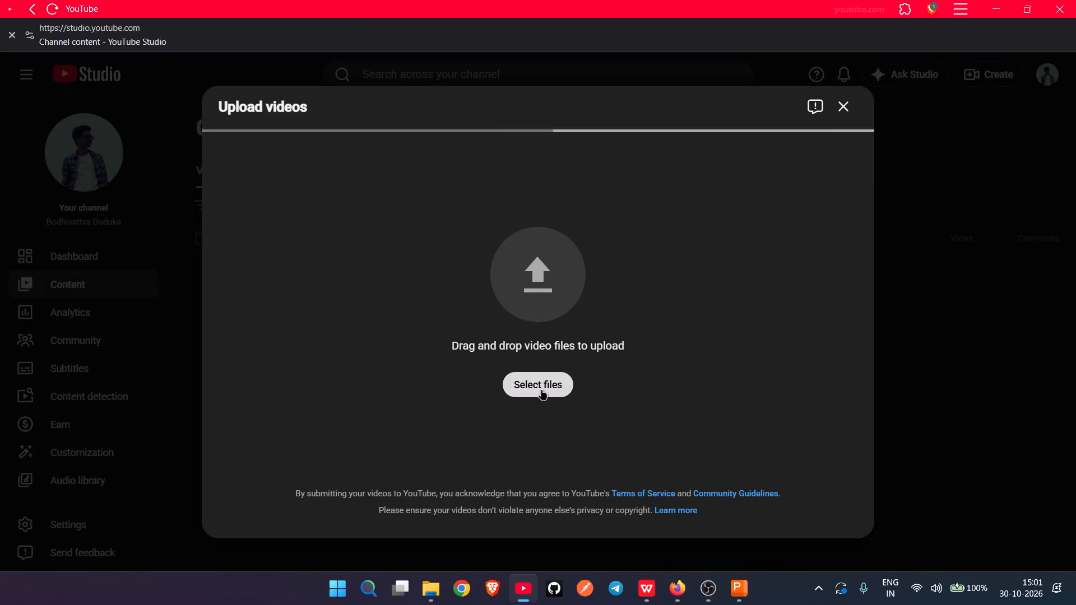
left_click(541, 390)
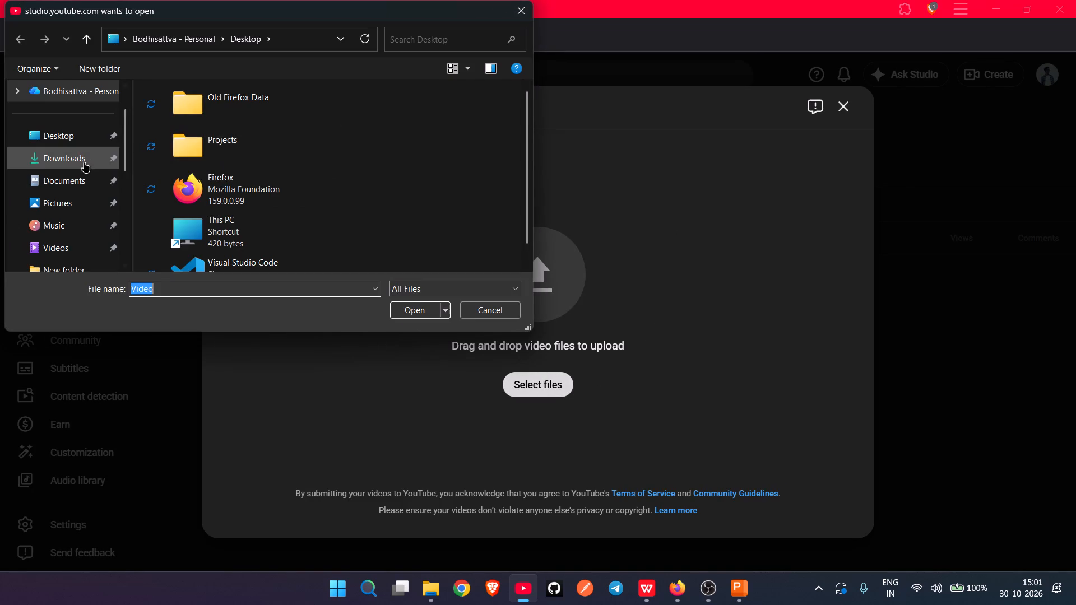
left_click(84, 162)
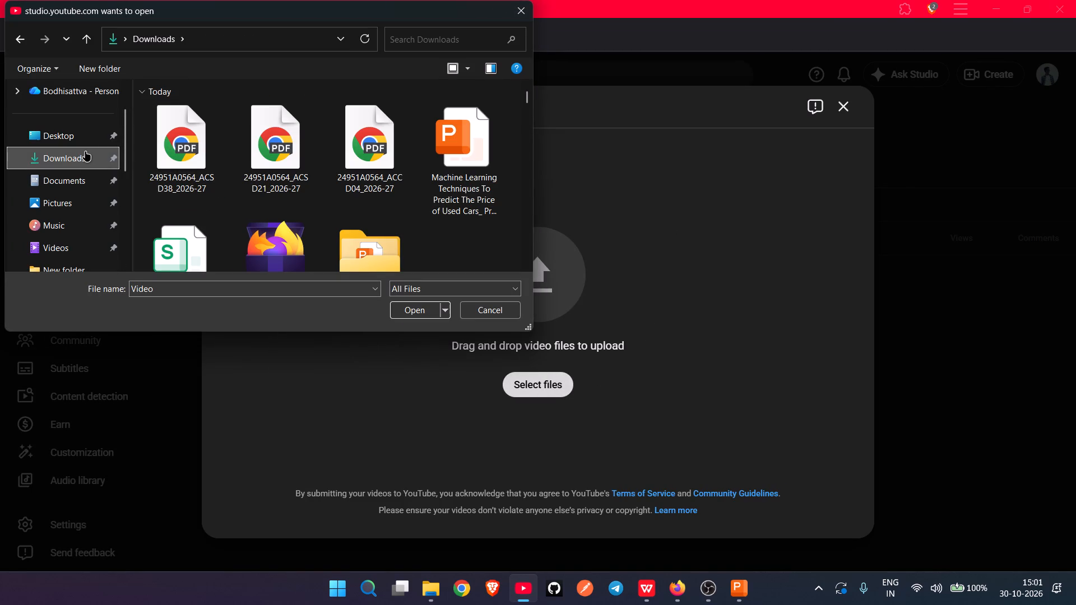
left_click(82, 253)
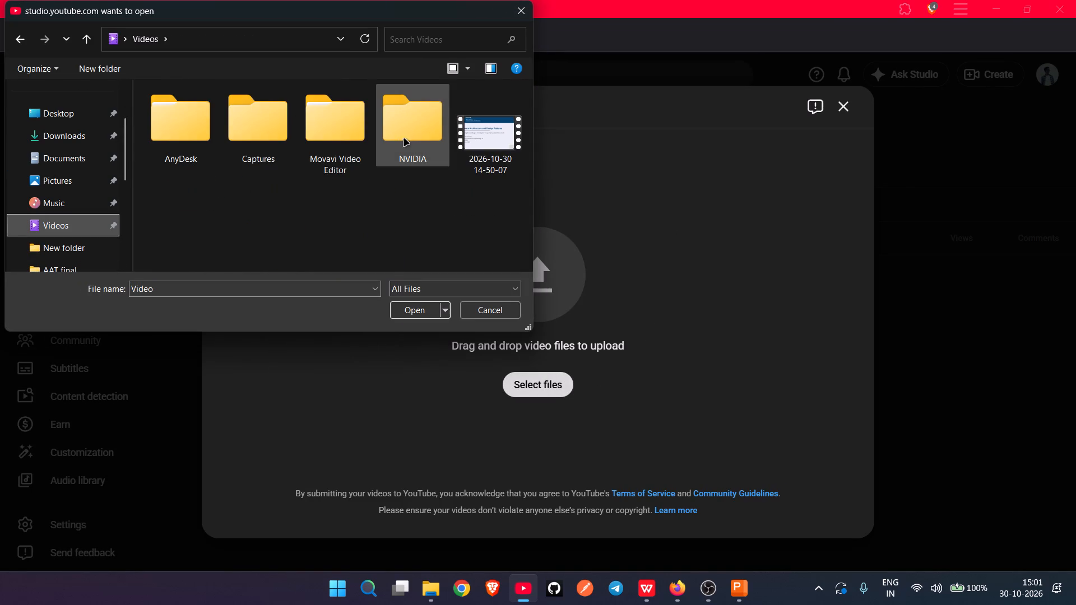
left_click(477, 144)
left_click(416, 309)
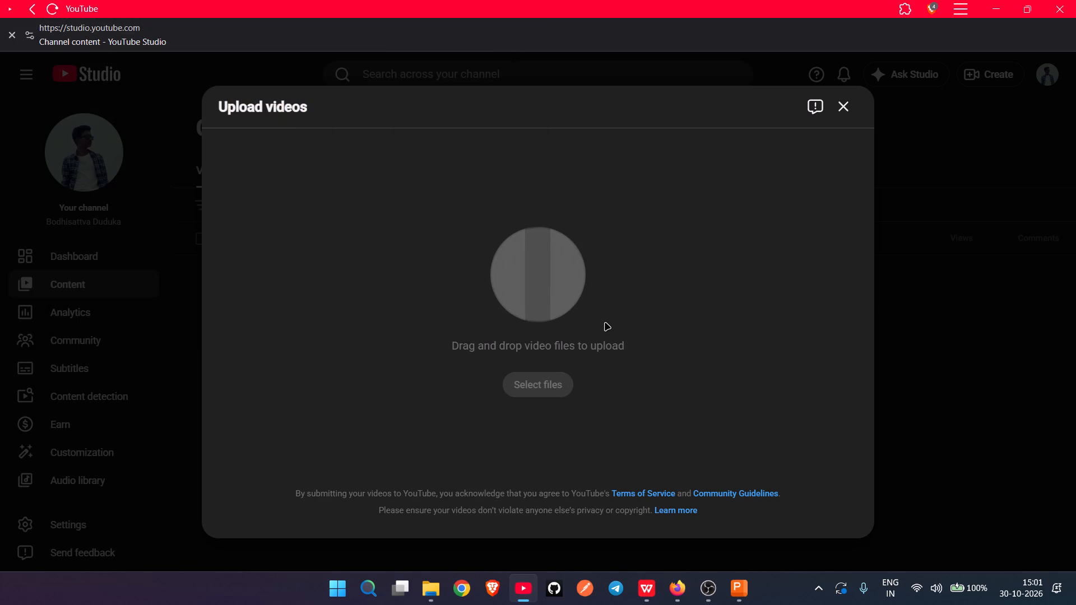
Replace the uploaded video's title with SADP AAT 2.
left_click_drag(383, 261, 215, 260)
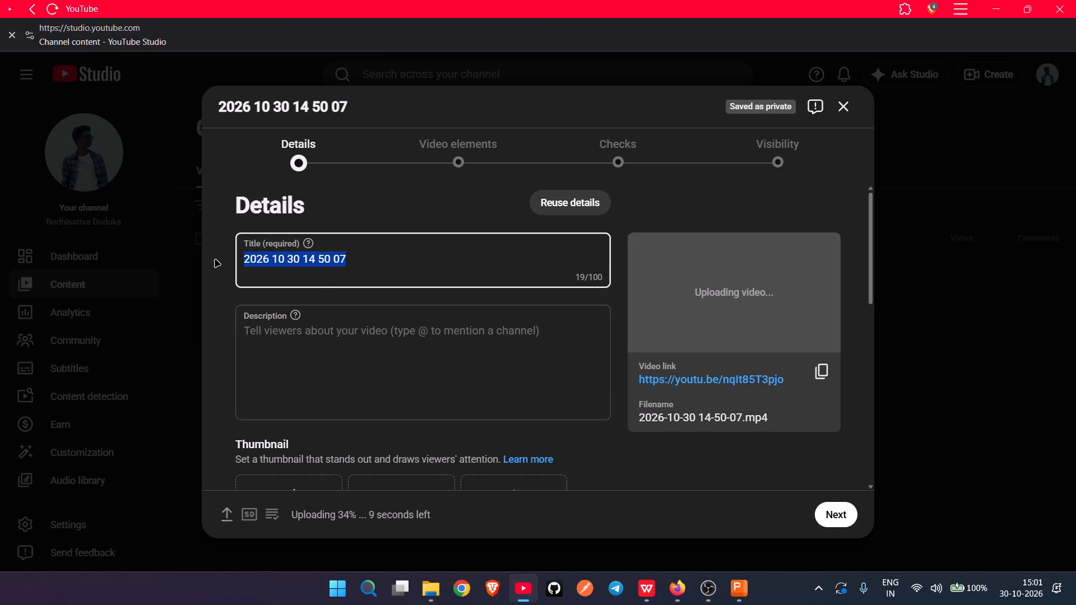
key("BackSpace")
type("SADP AAT 2")
key("Return")
Set the video's audience to "No, it's not made for kids".
scroll(239, 343, "down", 8)
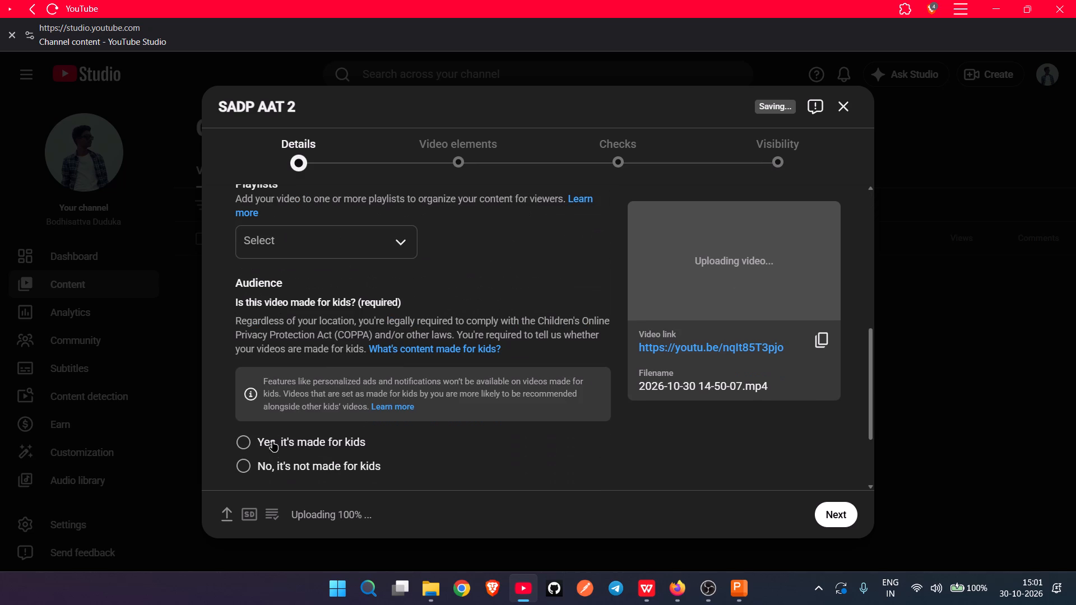
left_click(273, 455)
left_click(274, 463)
scroll(285, 435, "down", 6)
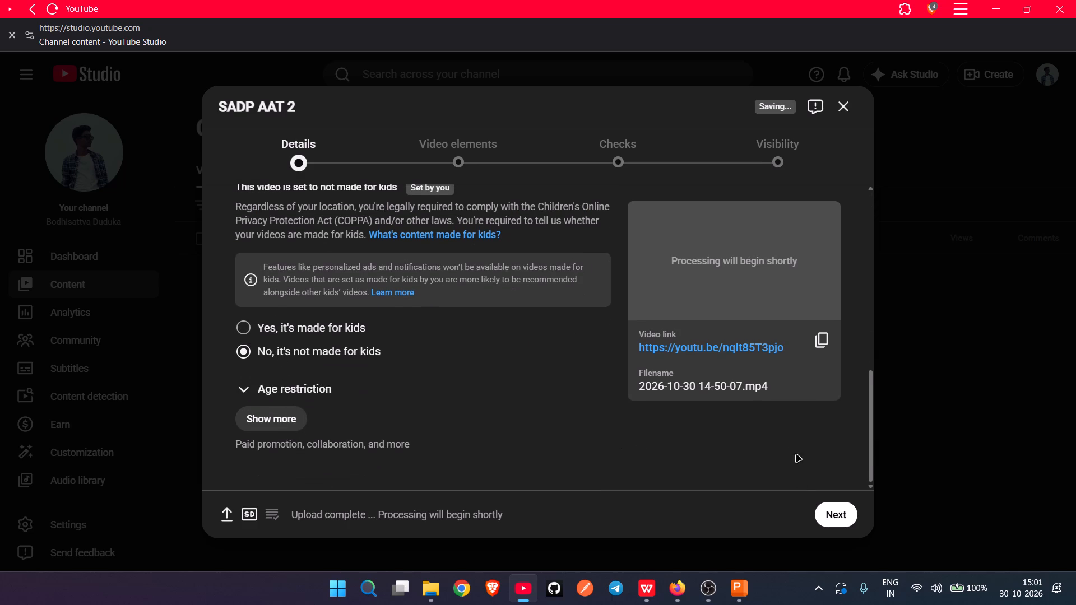
Continue through the upload stages to Visibility, set the video to Unlisted, and save it.
left_click(817, 515)
left_click(818, 515)
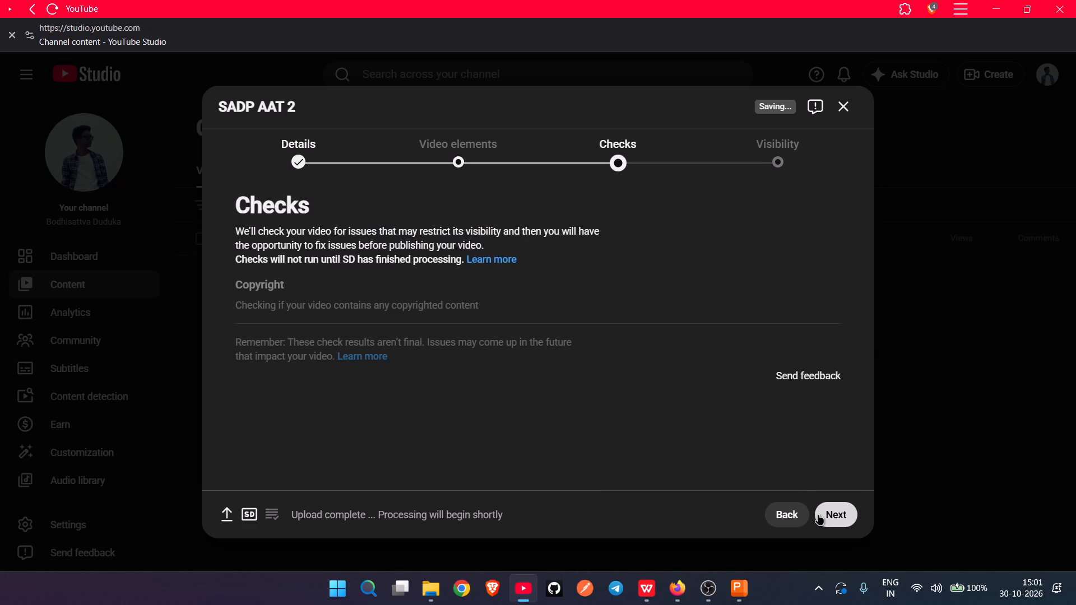
left_click(818, 515)
left_click(282, 345)
scroll(420, 371, "down", 6)
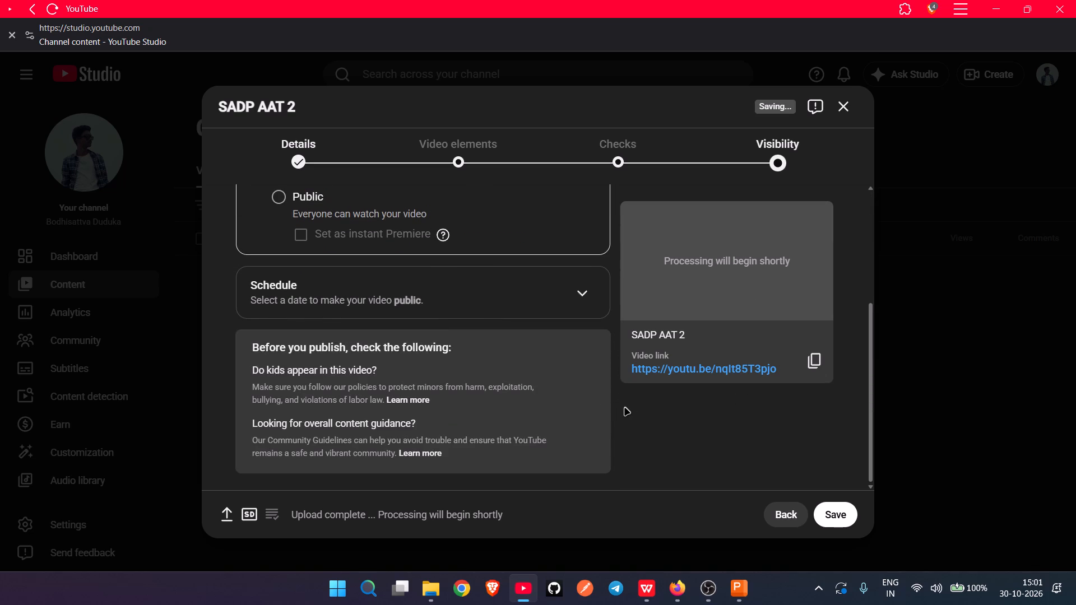
scroll(602, 345, "up", 8)
scroll(613, 328, "down", 8)
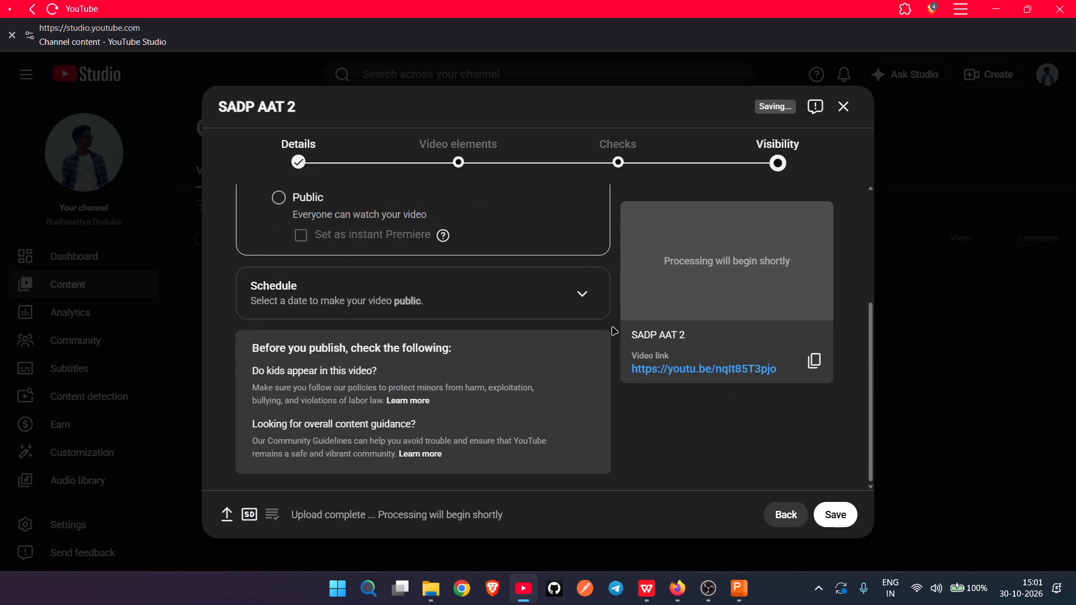
scroll(613, 327, "up", 5)
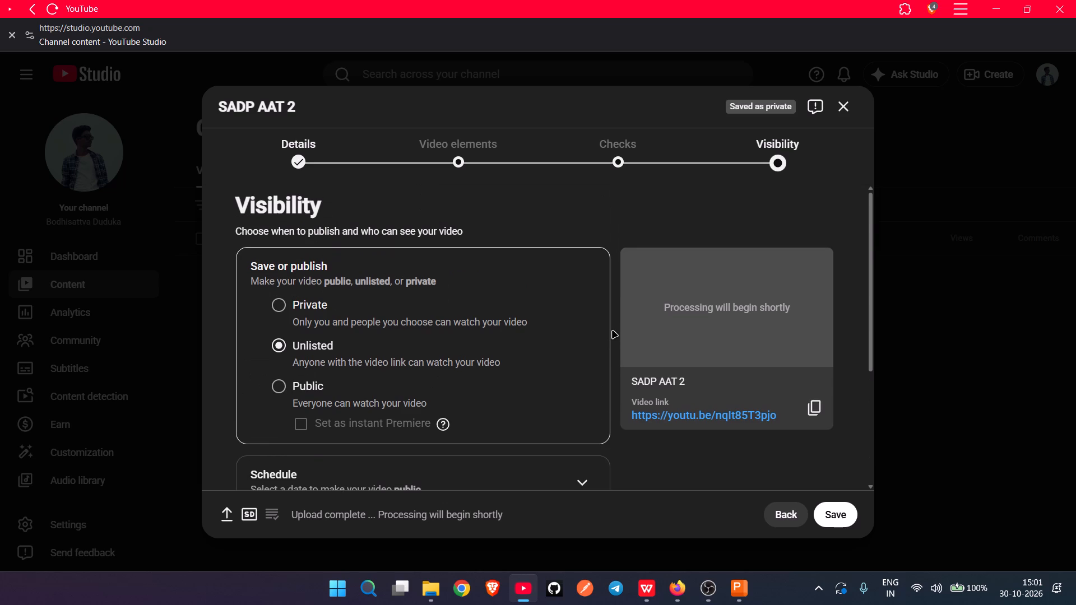
left_click(833, 509)
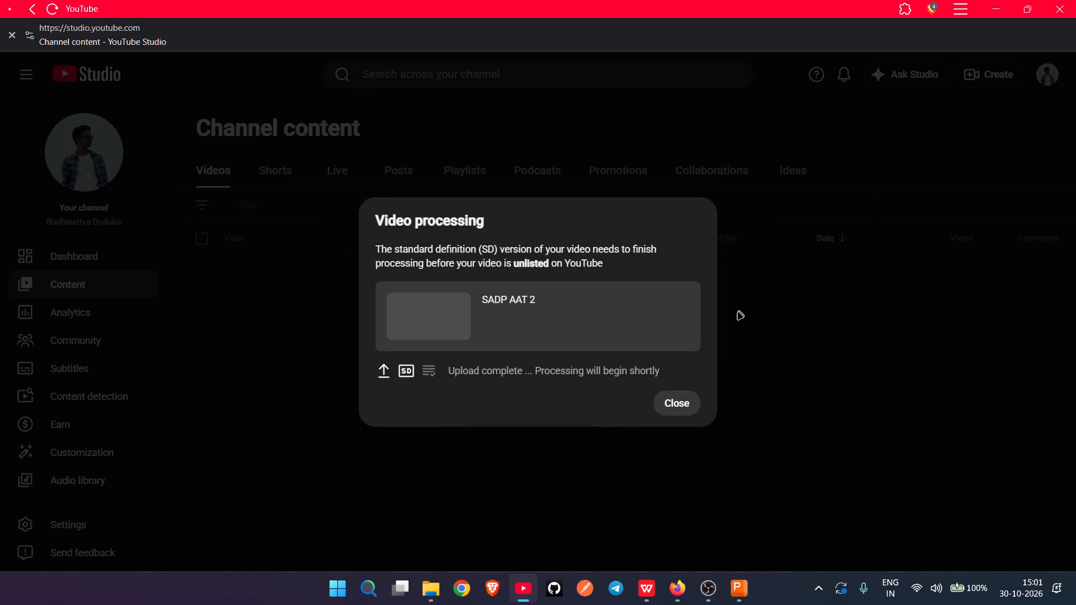
Switch to WPS Office, end the slide show, and close the ACSD38 presentation without saving it to the cloud.
left_click(652, 585)
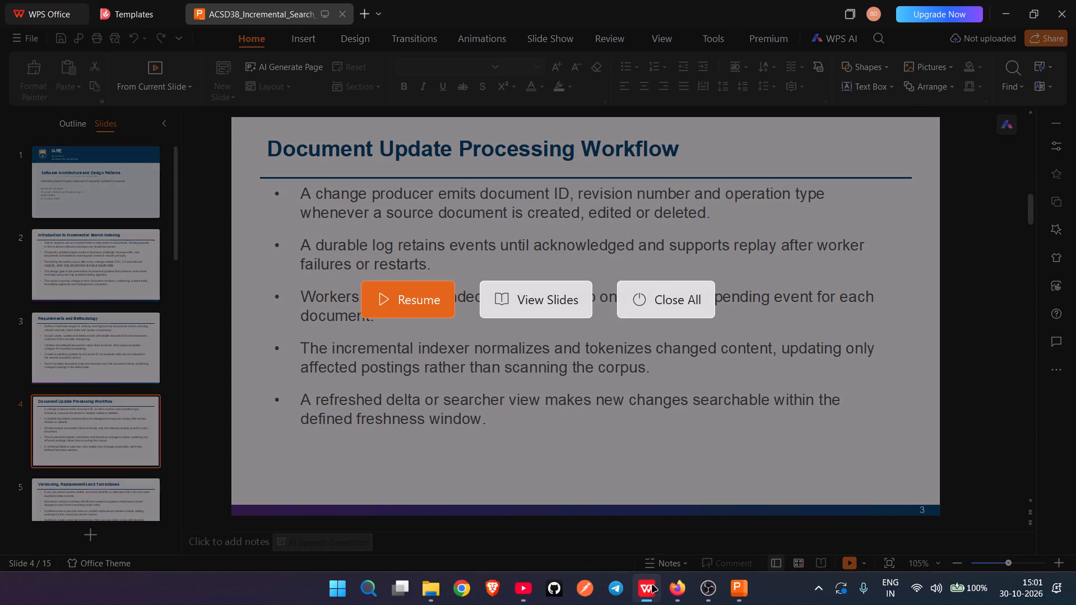
left_click(657, 303)
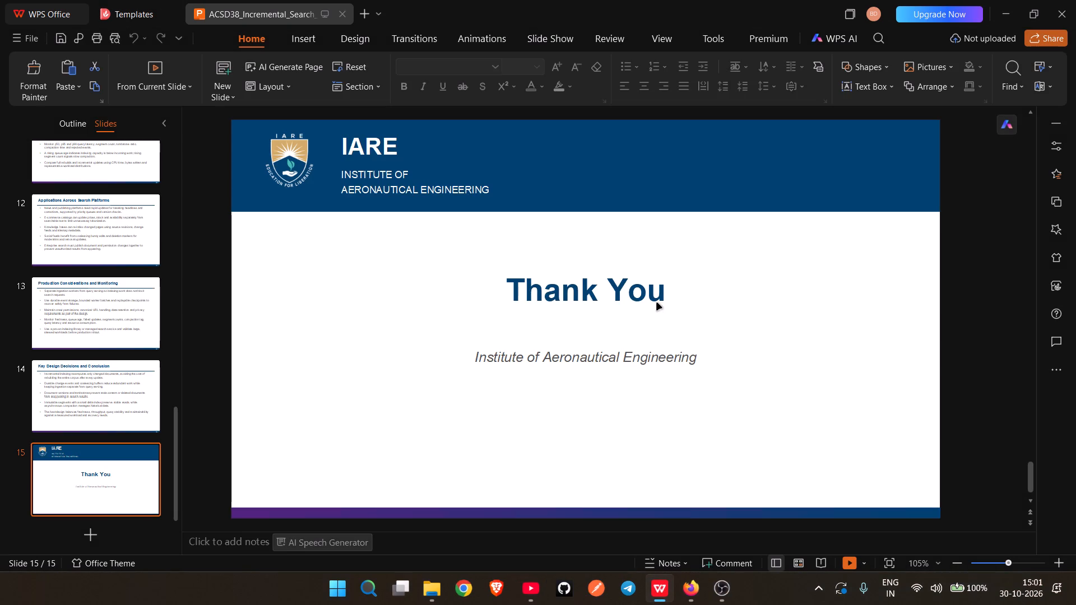
middle_click(256, 0)
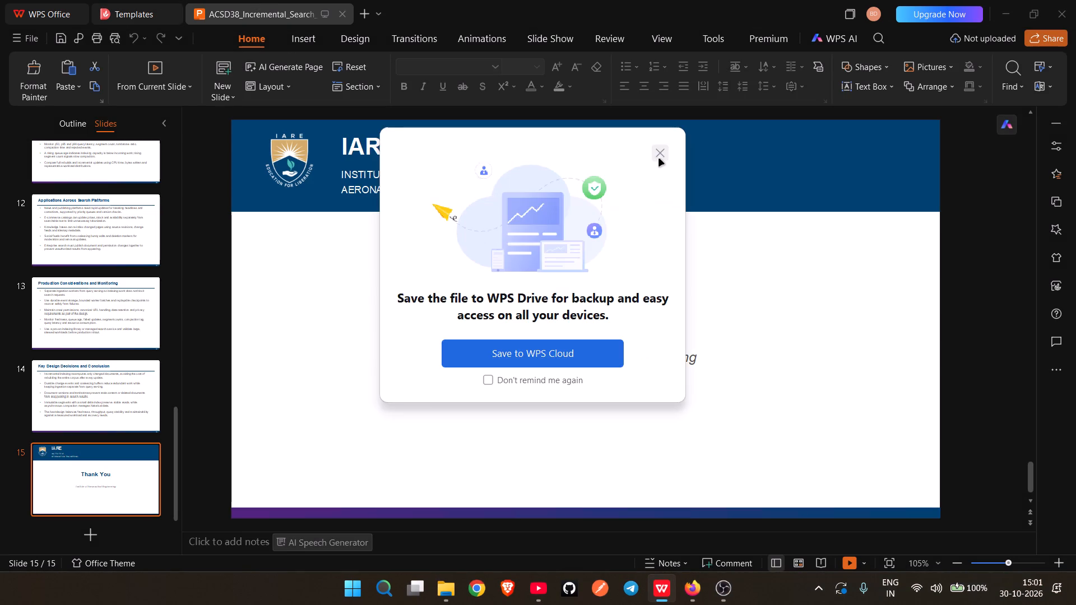
left_click(659, 157)
Close the Videos folder window in File Explorer.
left_click(439, 604)
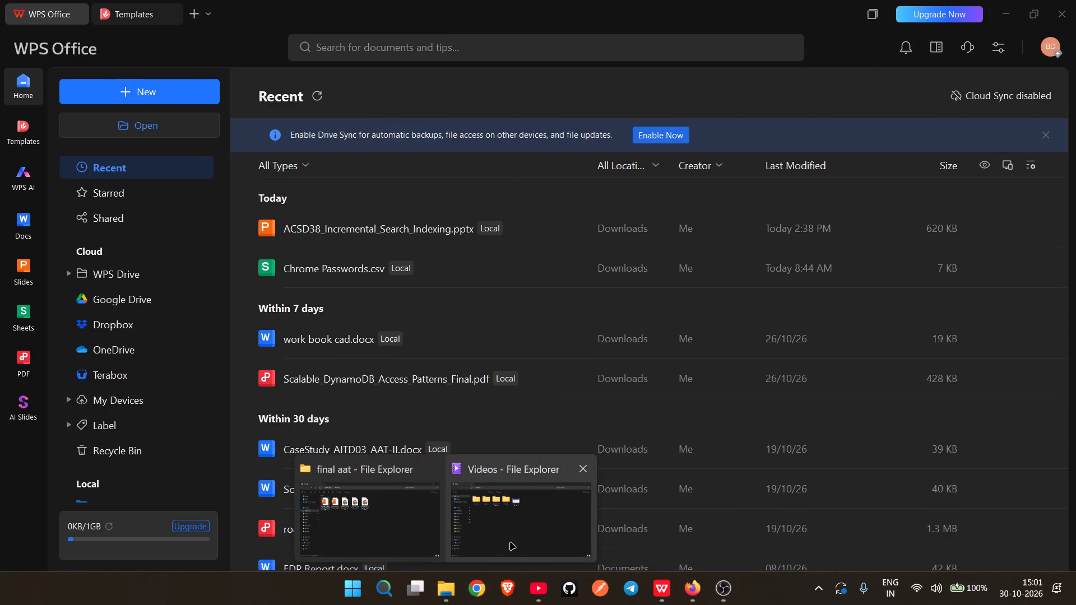
left_click(511, 543)
left_click(1075, 0)
Switch to the final aat folder and open the Graph_Coloring_Problem_ACSD21.pptx presentation in WPS Office.
key("alt+Tab")
key("alt+Tab")
key("alt+Tab")
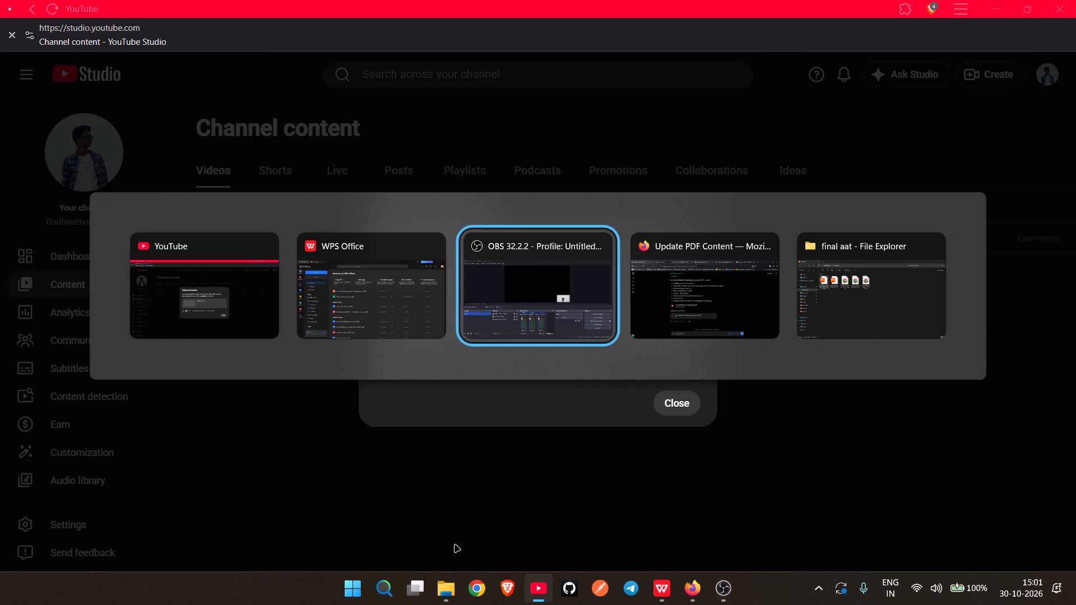
key("alt+Tab")
key("alt+Tab")
double_click(275, 173)
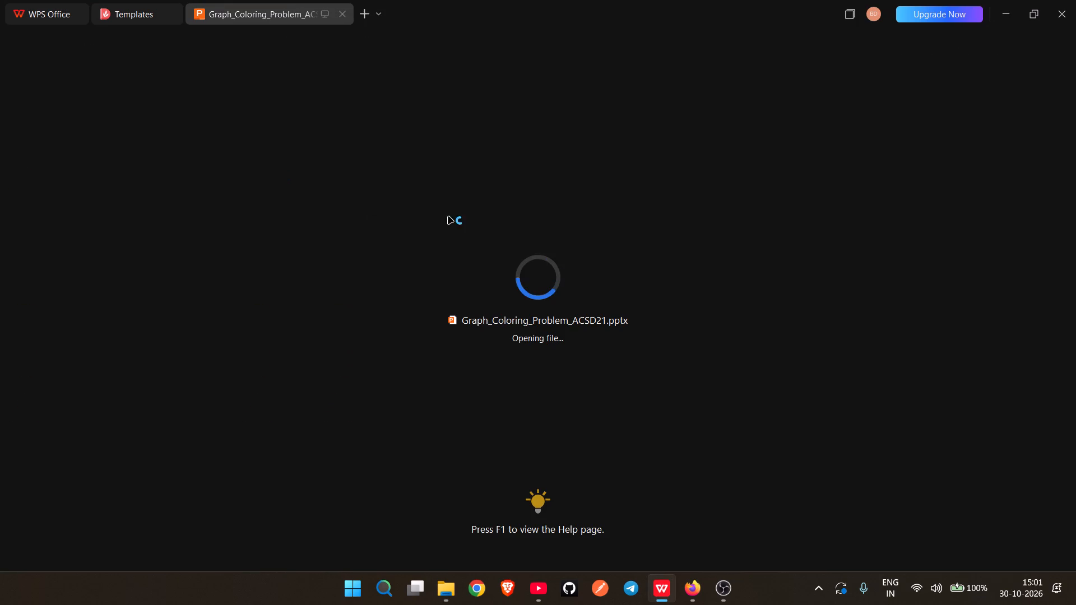